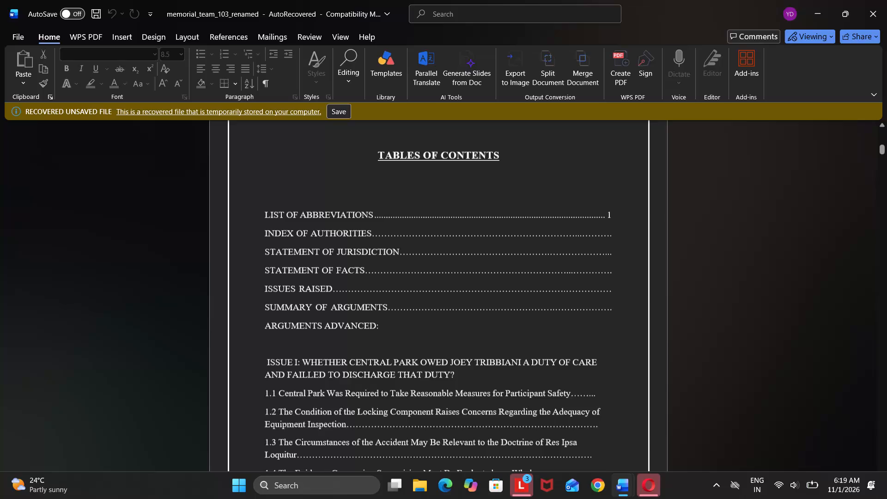
Enable editing of the read-only memorial and correct the contents page heading to "TABLE OF CONTENTS".
scroll(559, 292, "up", 1)
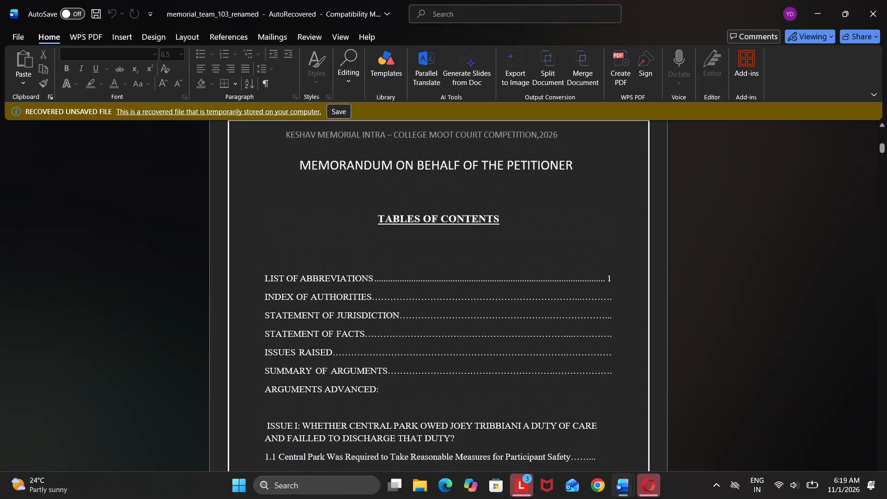
left_click(421, 216)
key("BackSpace")
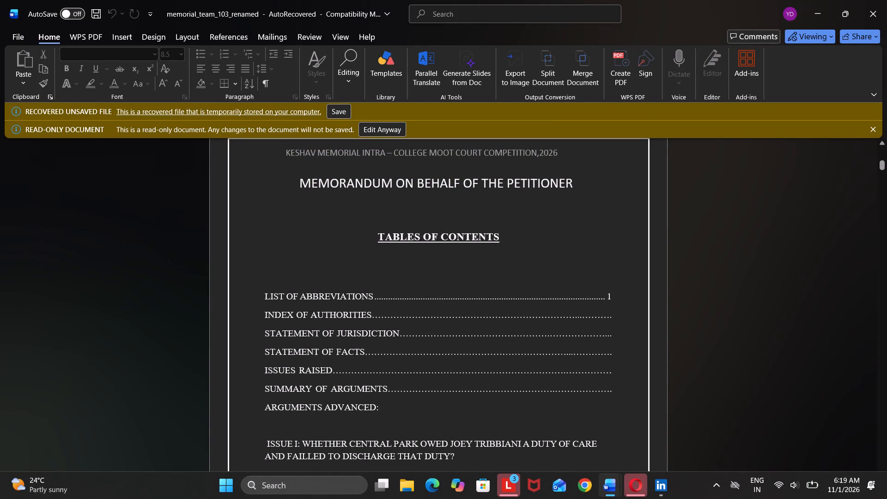
left_click(371, 127)
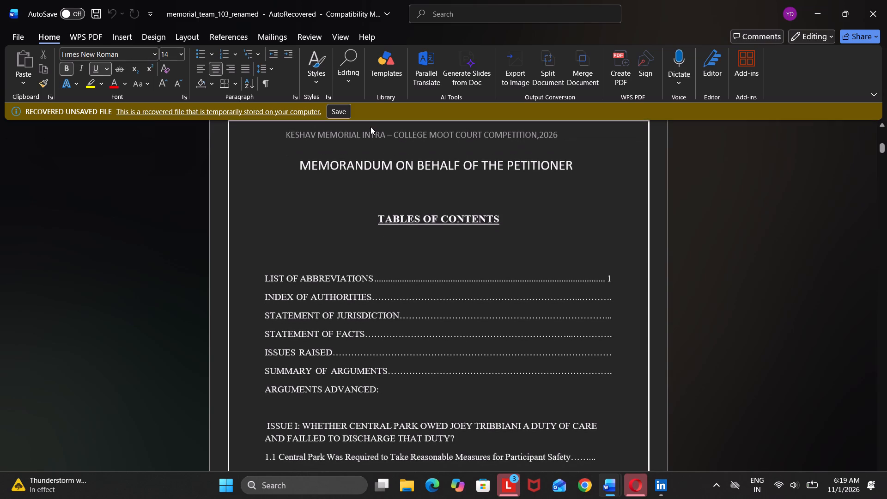
key("BackSpace")
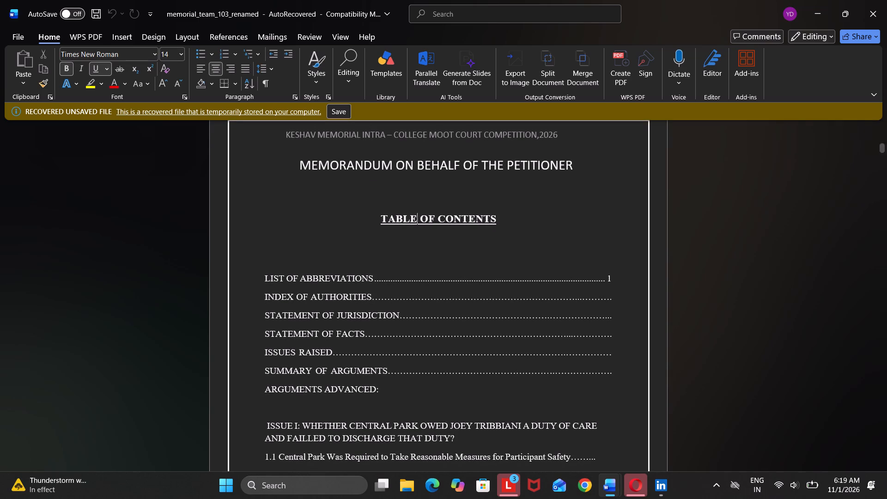
Review the table of contents entries, from the preliminary sections through the argument headings under Issues I, II and III.
scroll(506, 279, "down", 1)
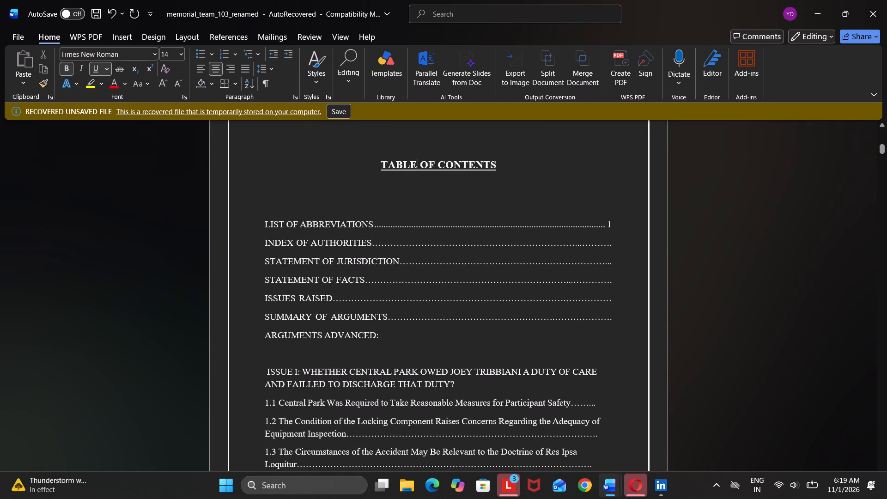
scroll(527, 300, "down", 1)
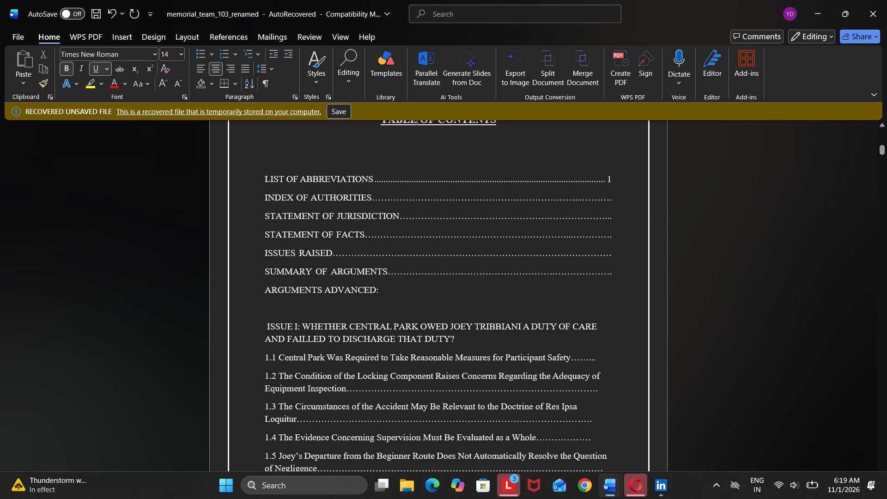
scroll(501, 291, "down", 1)
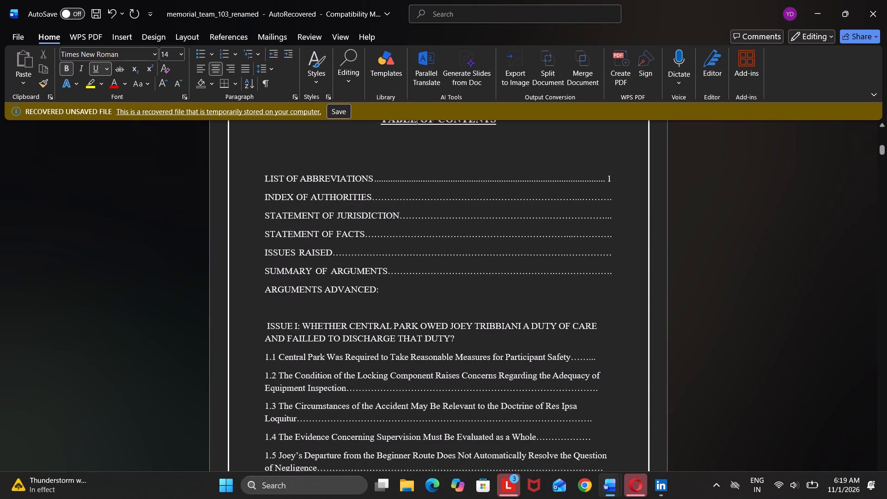
scroll(501, 291, "down", 2)
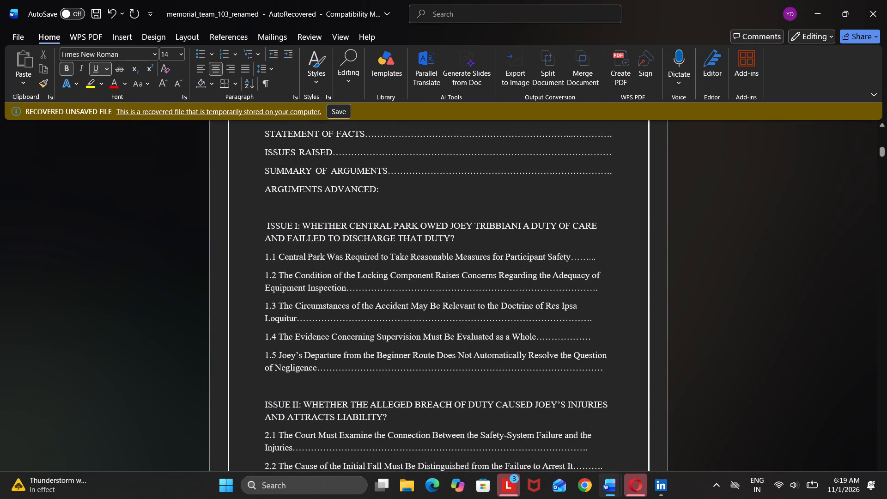
scroll(501, 291, "down", 2)
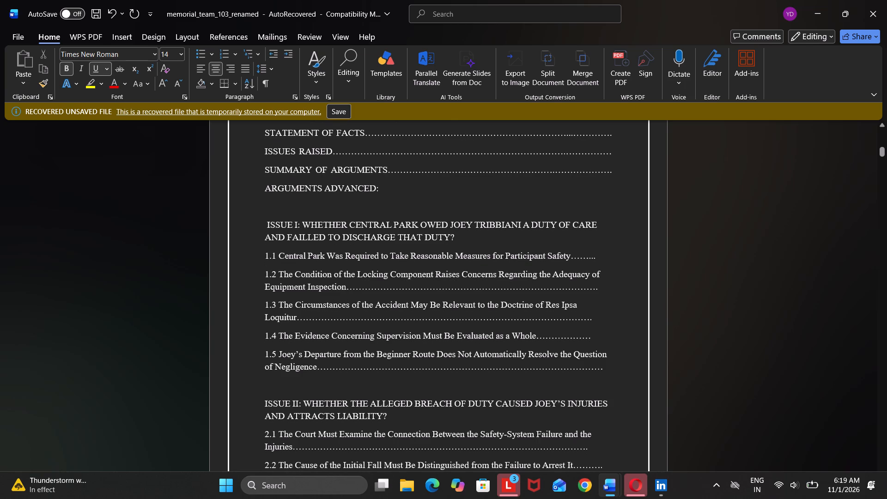
scroll(501, 291, "down", 2)
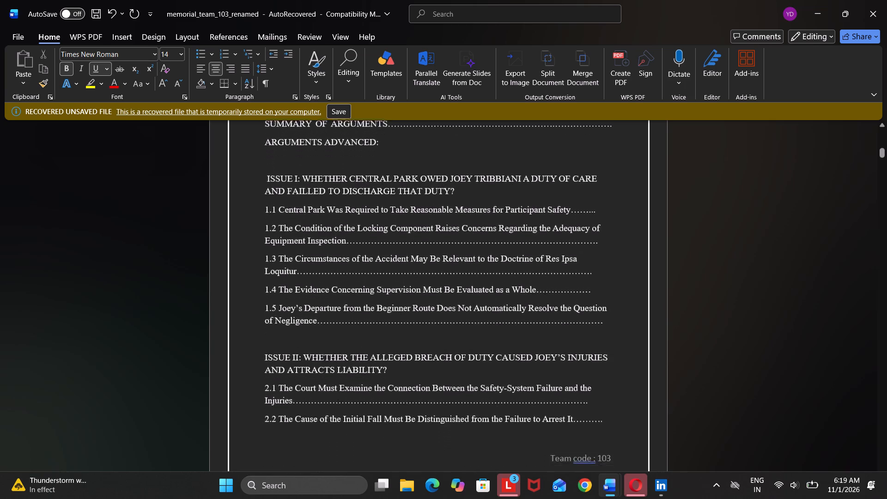
scroll(501, 291, "down", 5)
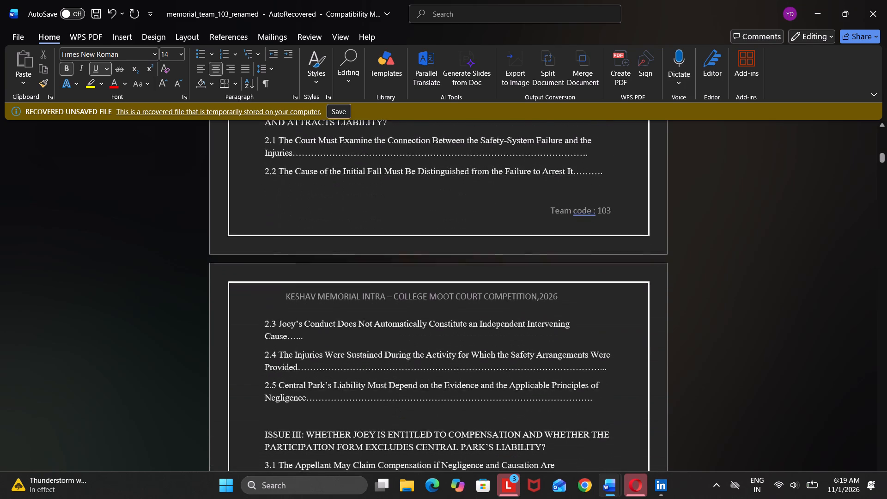
Recheck the table of contents entries, from the List of Abbreviations through the Issue I, II and III headings to the Prayer.
scroll(501, 291, "down", 2)
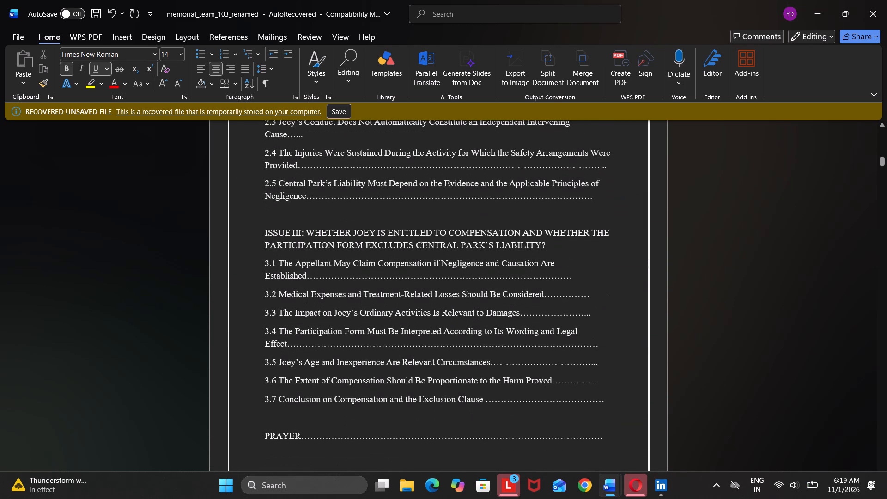
scroll(501, 291, "up", 1)
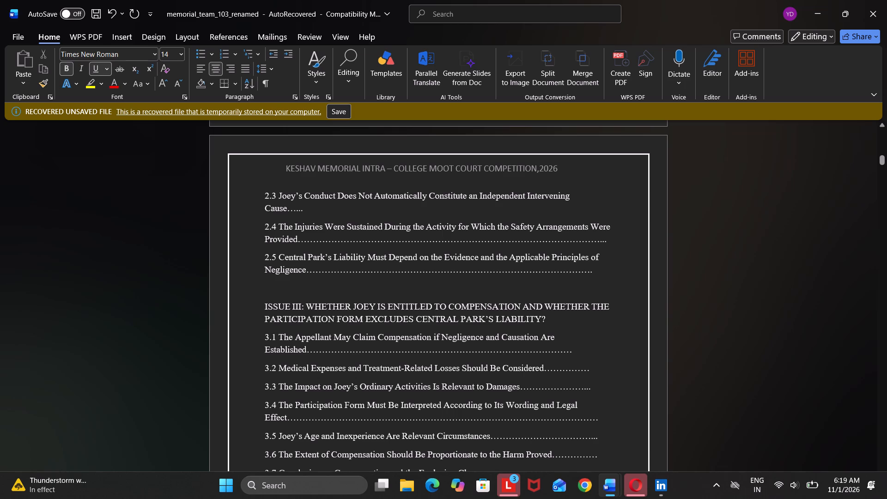
scroll(501, 291, "up", 1)
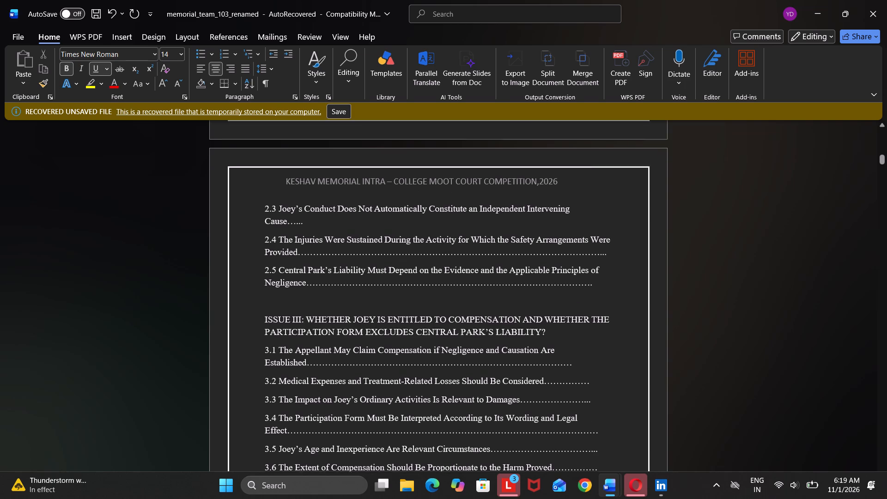
scroll(501, 291, "up", 2)
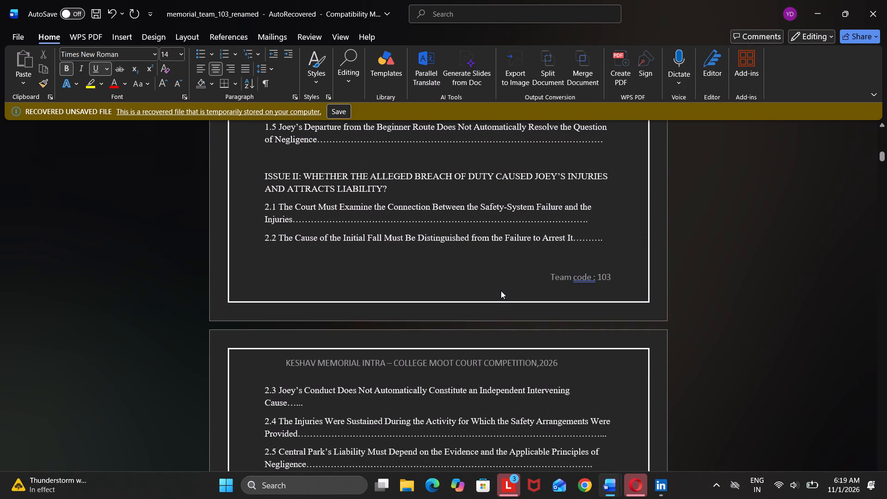
scroll(501, 291, "up", 3)
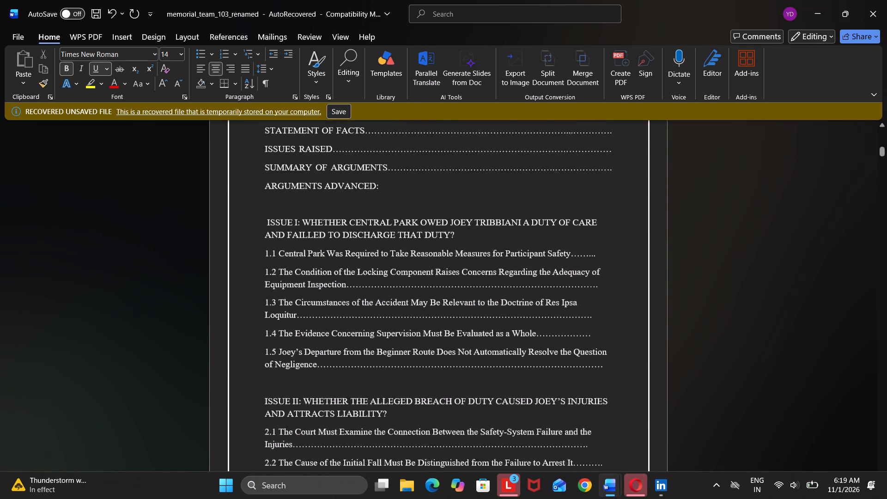
scroll(501, 291, "up", 1)
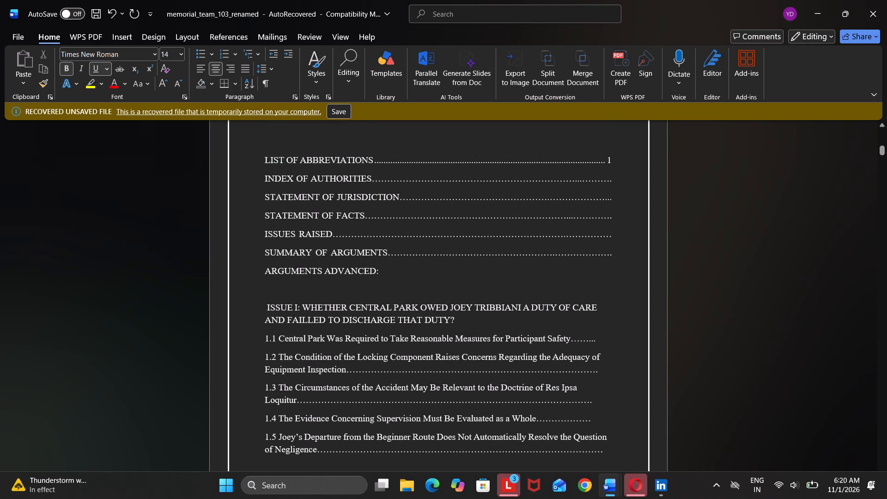
scroll(501, 291, "down", 3)
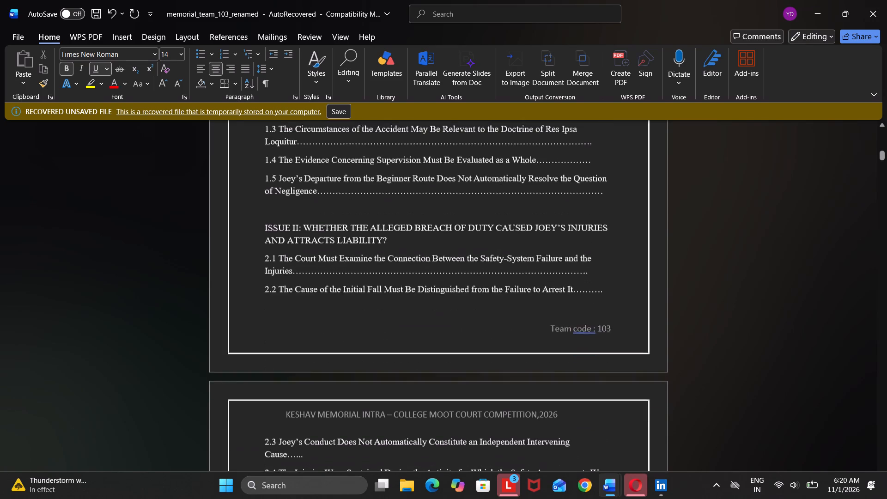
scroll(501, 291, "down", 4)
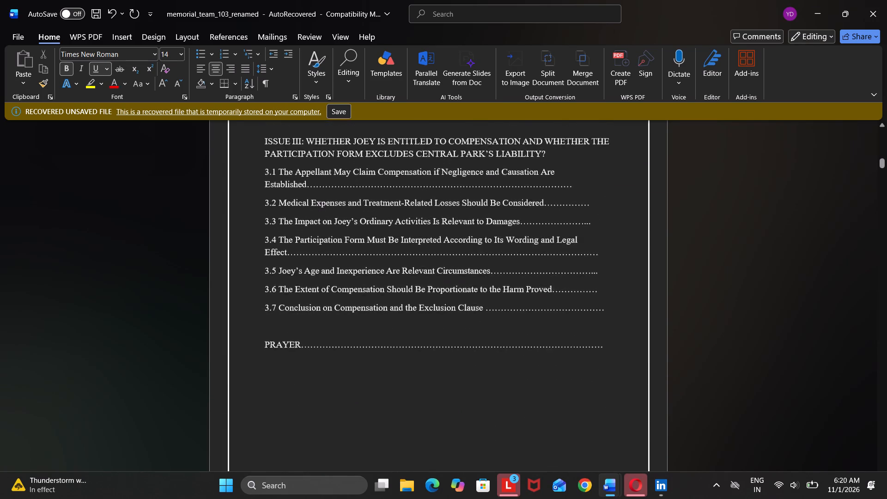
Look through the List of Abbreviations table and the table of cases in the Index of Authorities.
scroll(501, 291, "down", 4)
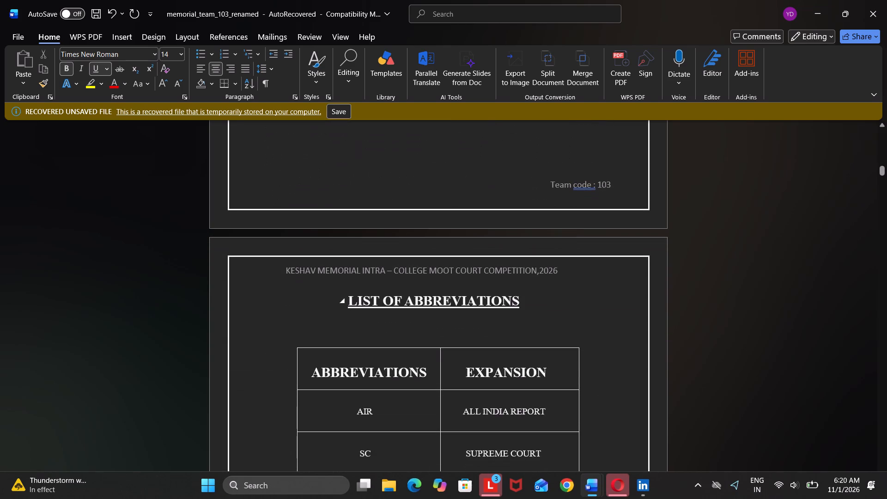
scroll(501, 291, "down", 6)
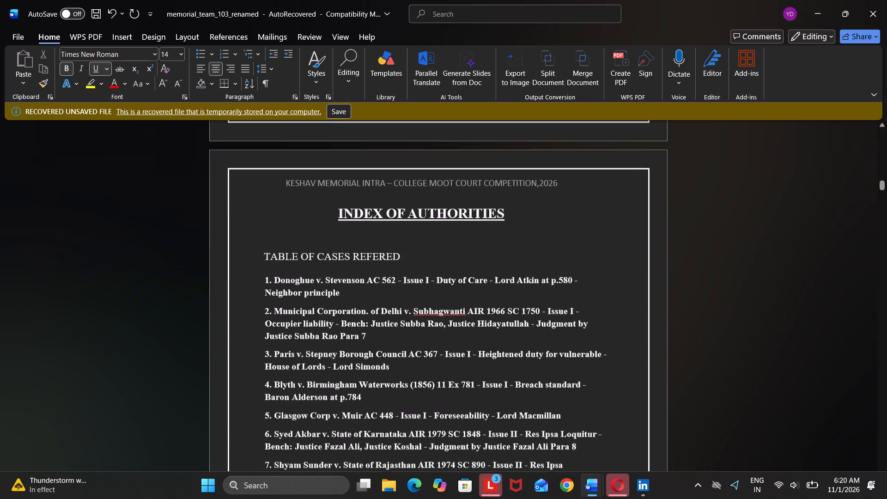
scroll(501, 291, "down", 4)
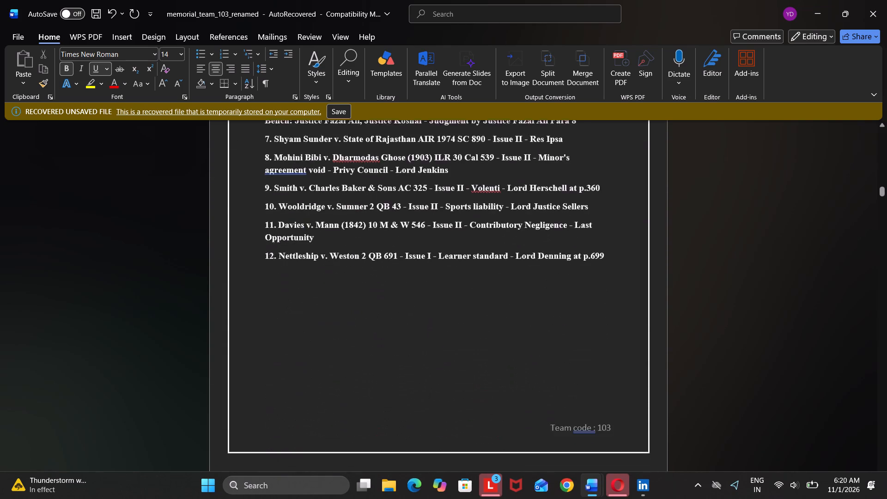
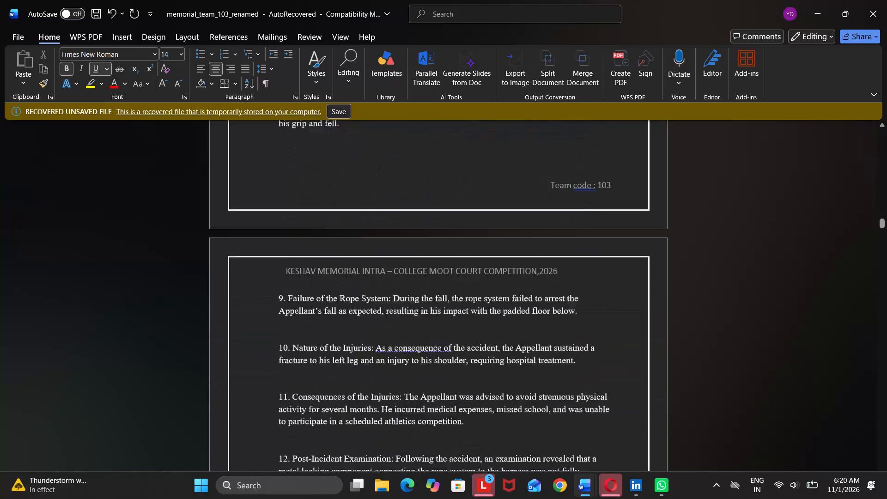
Review the memorial from the numbered facts through the Statement of Issues to the sections on breach, causation and defences, and compensation.
scroll(501, 291, "down", 3)
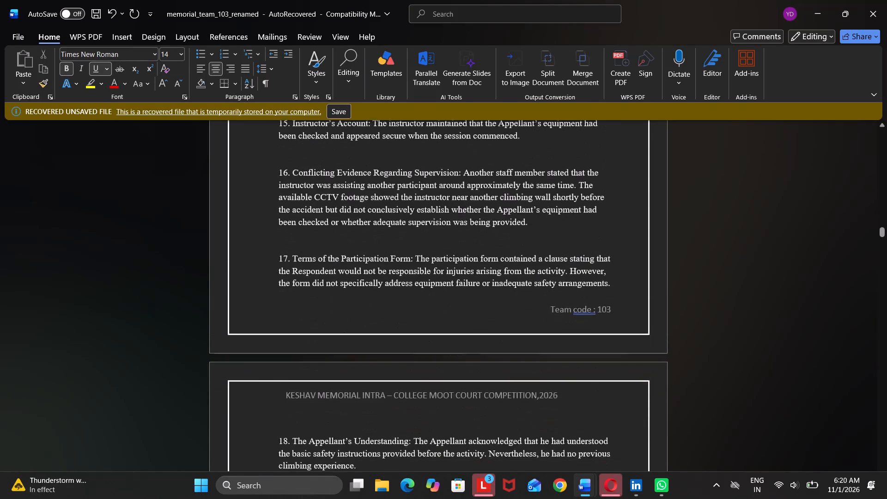
scroll(501, 291, "down", 9)
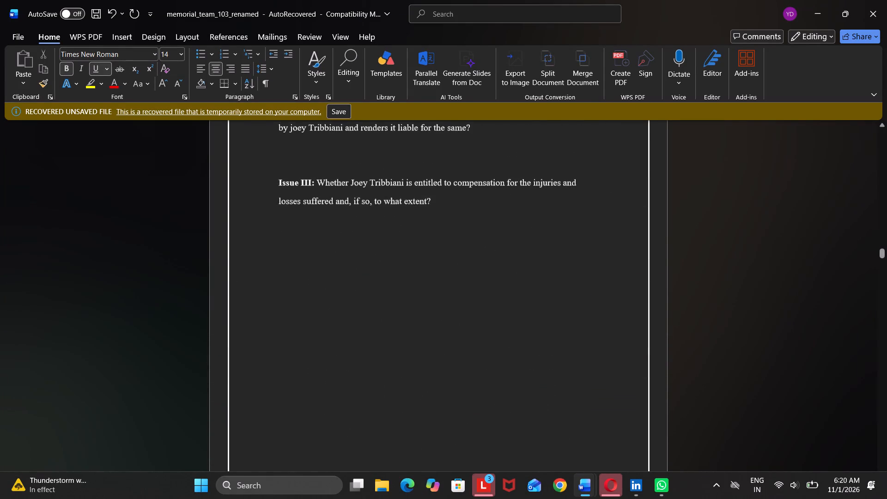
scroll(501, 291, "right", 1)
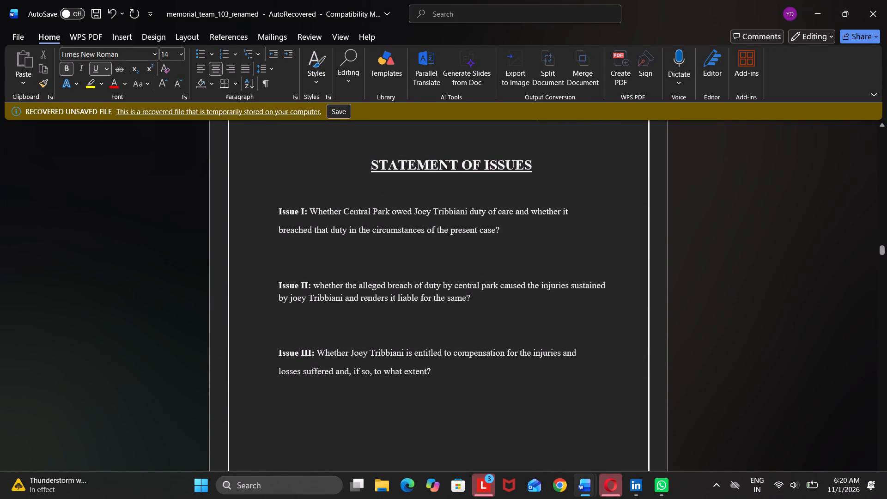
scroll(501, 291, "right", 1)
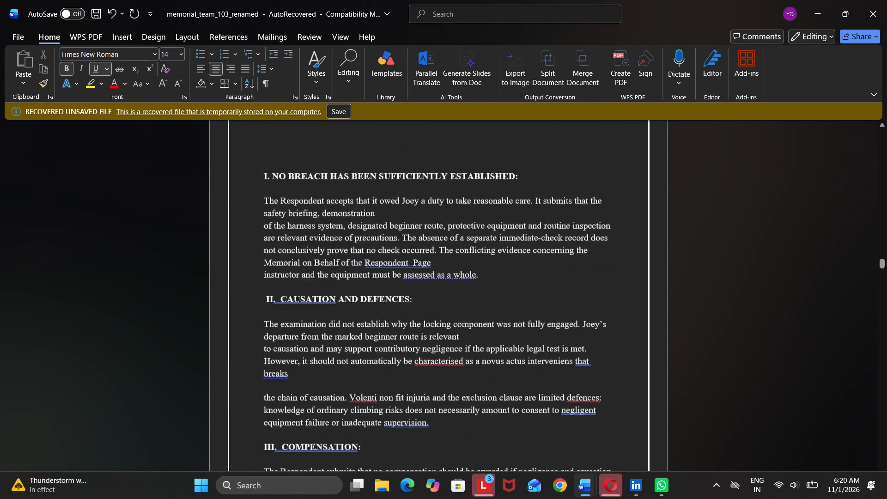
scroll(514, 297, "down", 2)
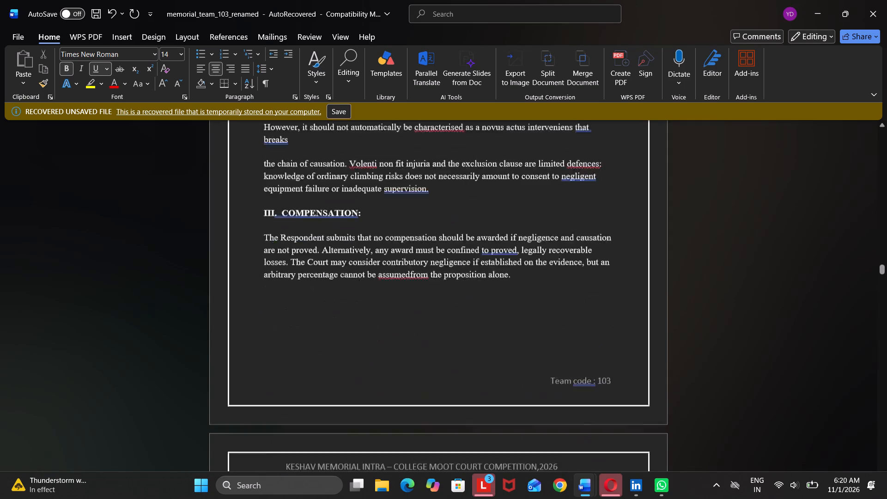
scroll(514, 297, "down", 2)
scroll(514, 297, "up", 15)
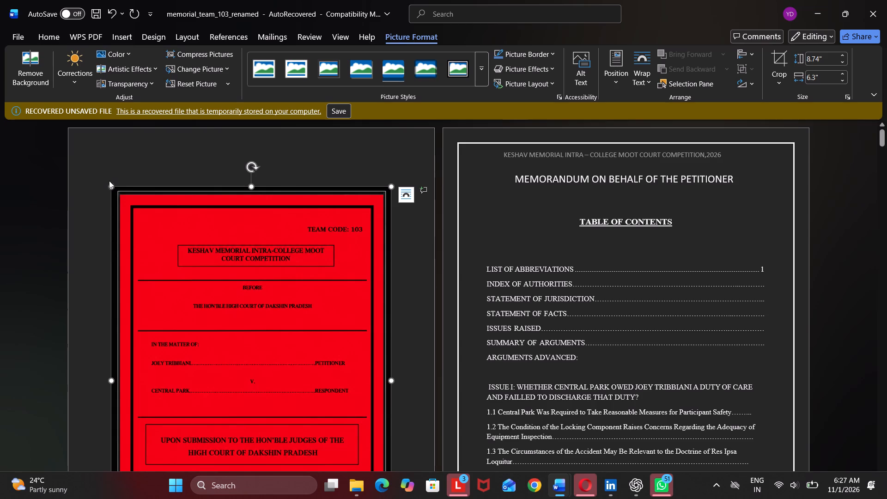
Enlarge the inserted red cover picture proportionally to about 9.82" high and 7.09" wide.
left_click_drag(108, 181, 119, 151)
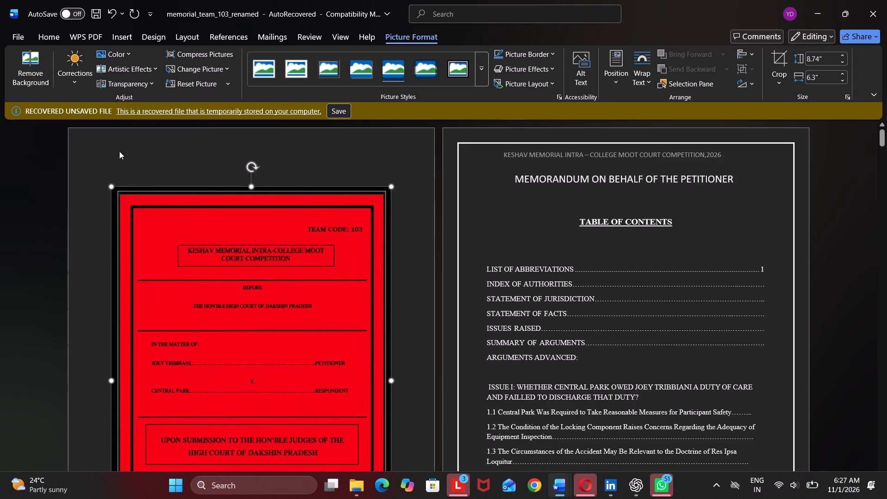
left_click_drag(119, 151, 173, 148)
scroll(173, 148, "right", 2)
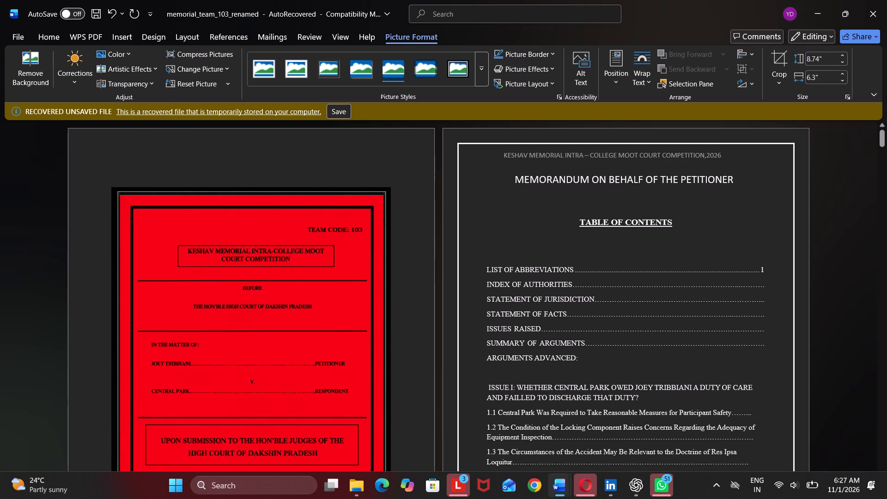
left_click(136, 200)
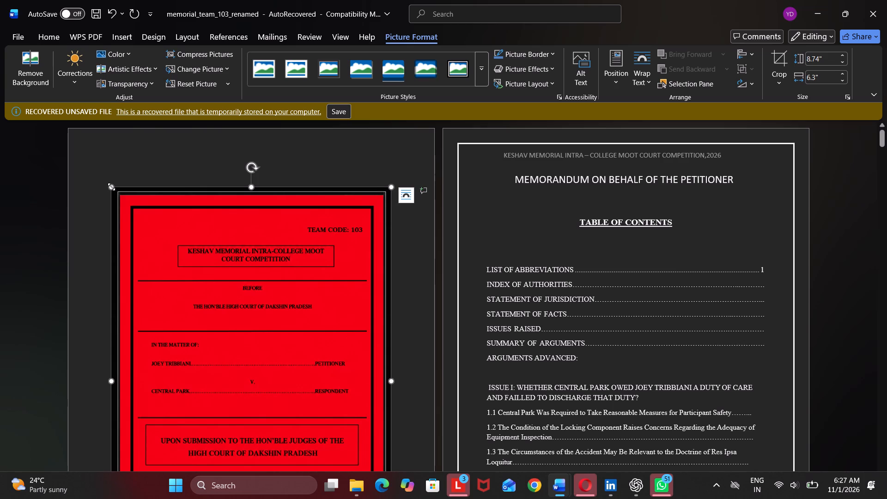
left_click_drag(111, 187, 78, 139)
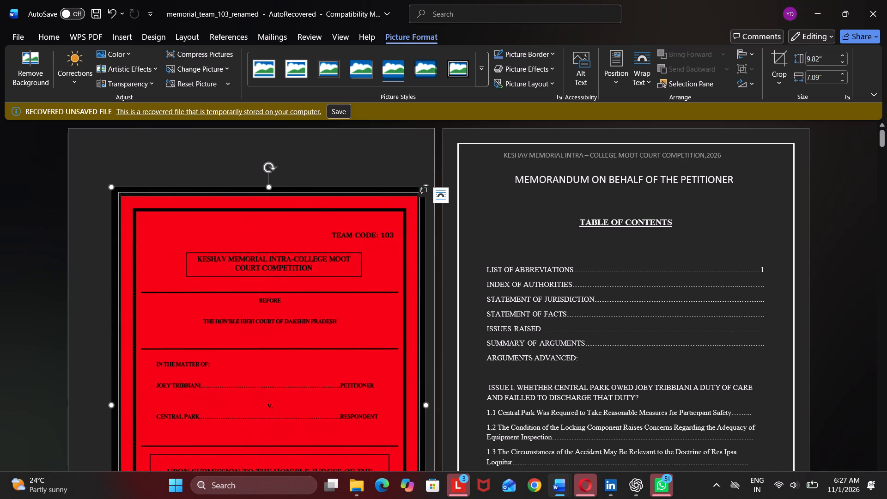
Try to shift the red cover picture toward the page's upper-left corner, and stretch its height to about 10.28".
left_click_drag(276, 224, 251, 212)
left_click_drag(269, 188, 250, 183)
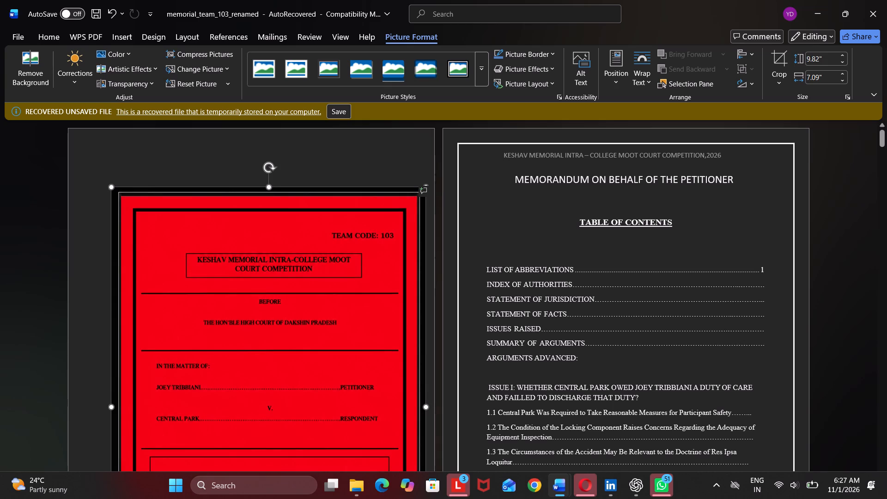
left_click_drag(250, 183, 111, 186)
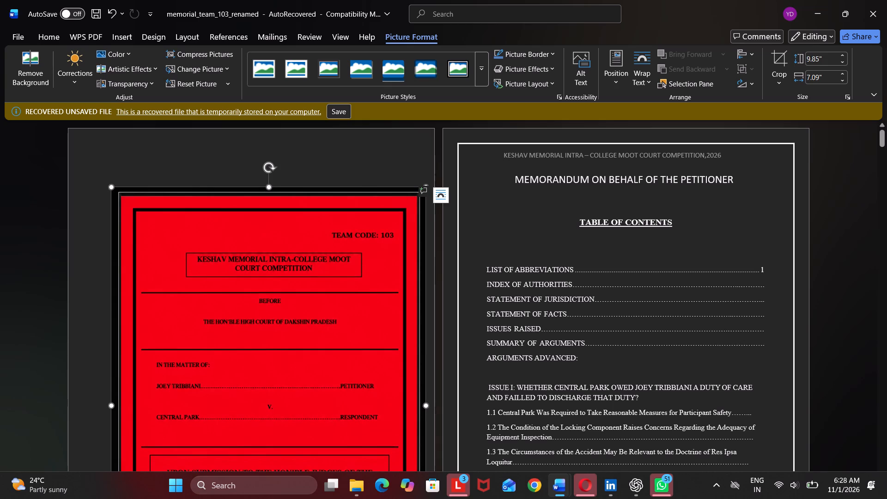
scroll(364, 332, "down", 2)
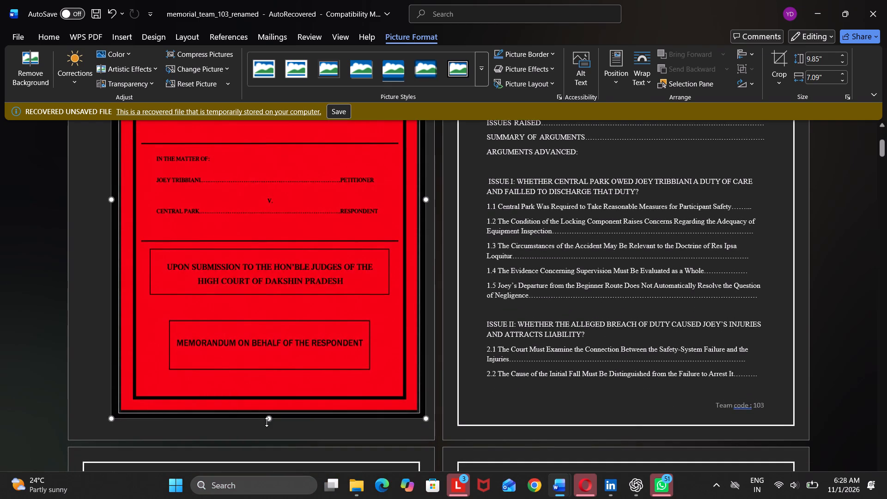
left_click_drag(270, 422, 273, 437)
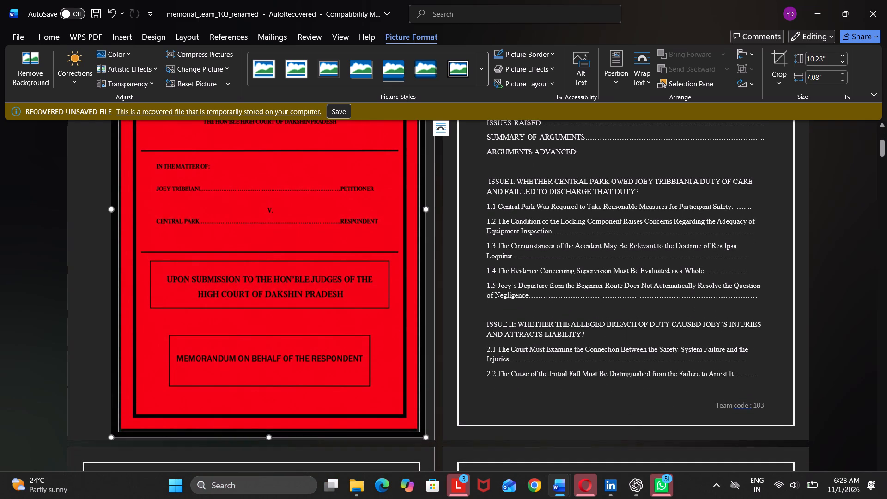
Adjust the red cover picture's width to about 7.21", keeping its right edge within the first page.
left_click_drag(110, 209, 86, 204)
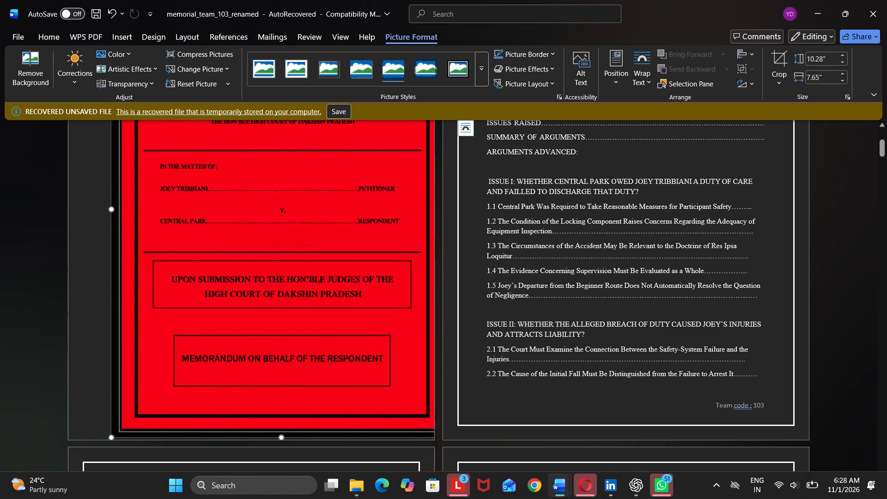
left_click_drag(108, 209, 59, 211)
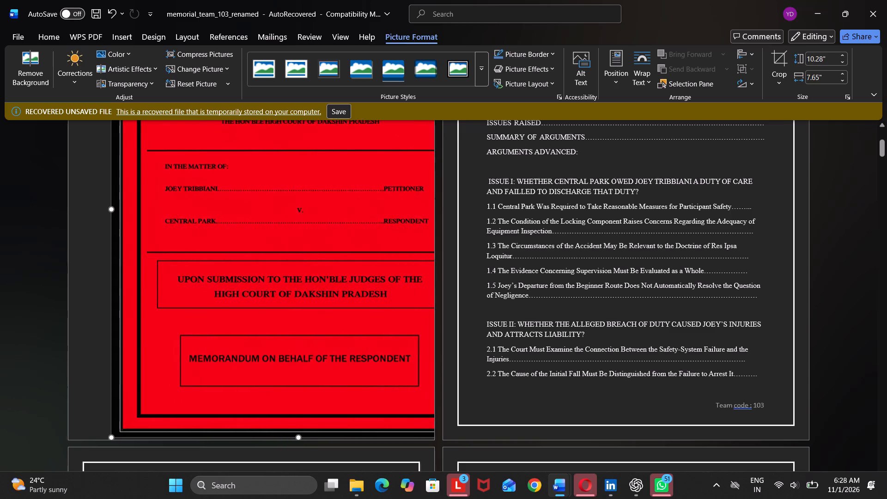
left_click_drag(59, 211, 300, 251)
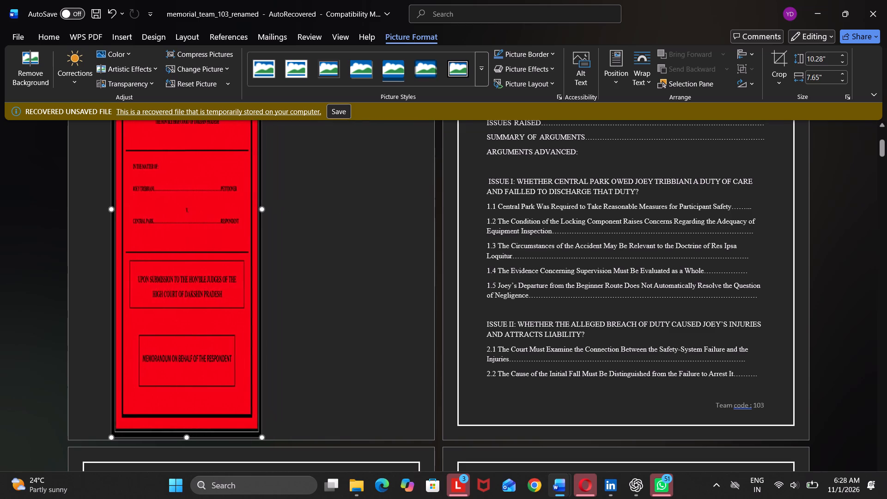
left_click_drag(300, 251, 148, 231)
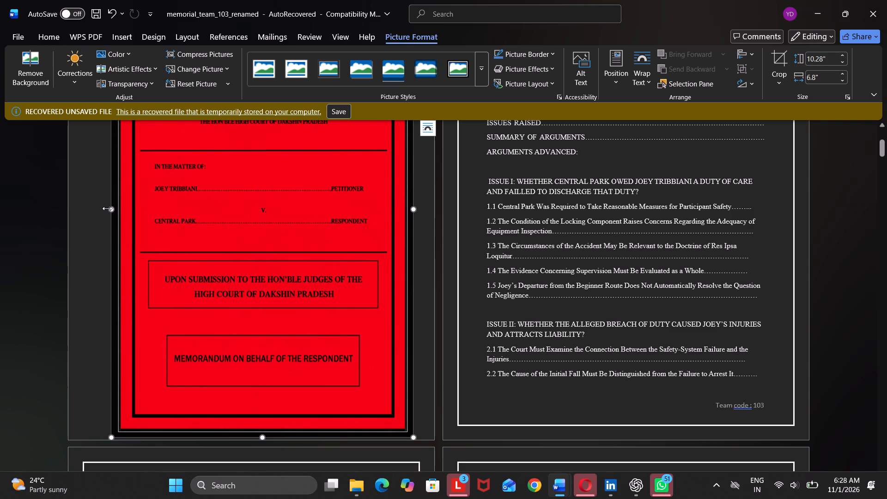
left_click_drag(107, 208, 93, 207)
scroll(218, 238, "up", 3)
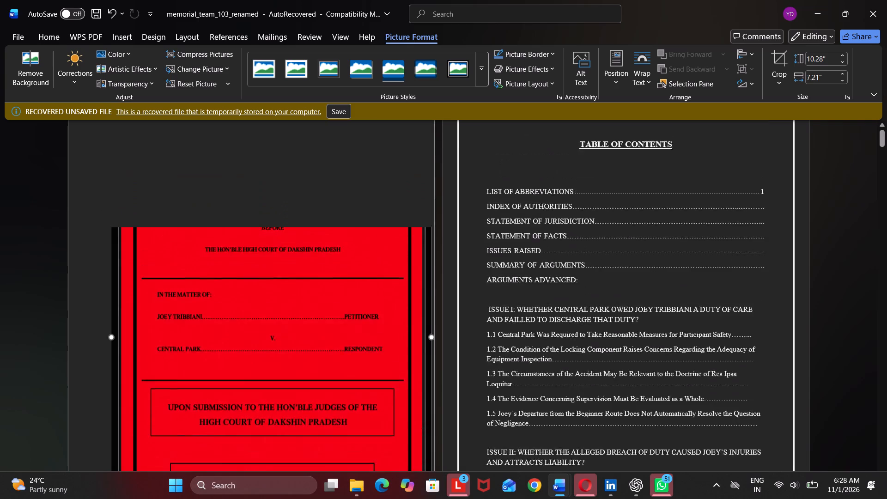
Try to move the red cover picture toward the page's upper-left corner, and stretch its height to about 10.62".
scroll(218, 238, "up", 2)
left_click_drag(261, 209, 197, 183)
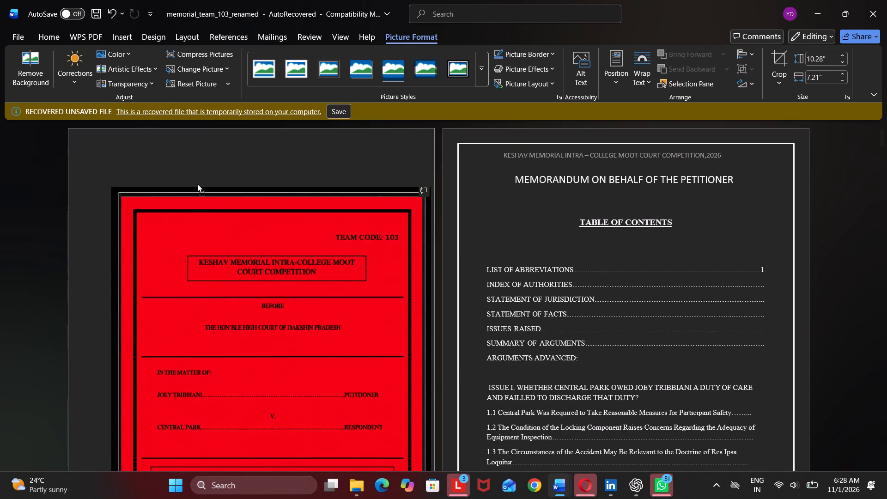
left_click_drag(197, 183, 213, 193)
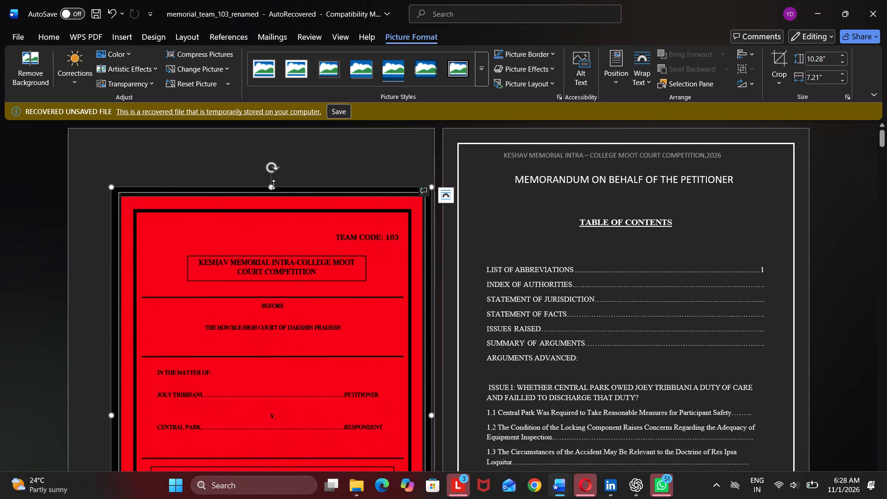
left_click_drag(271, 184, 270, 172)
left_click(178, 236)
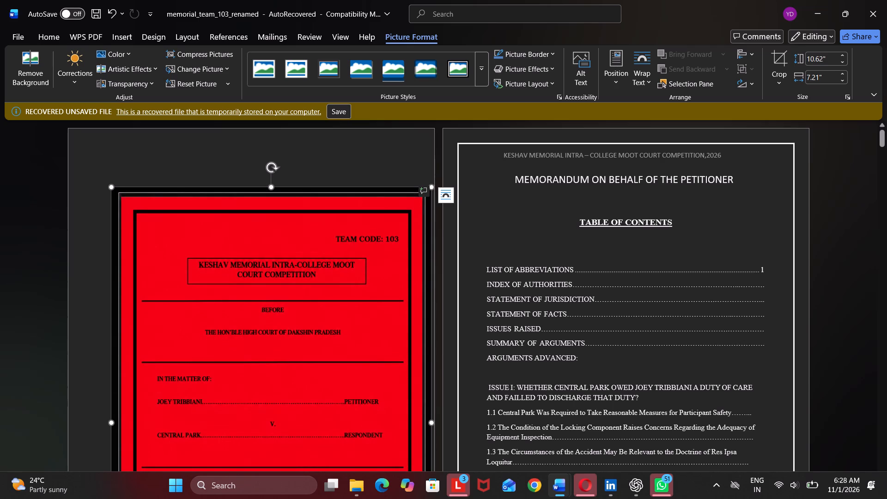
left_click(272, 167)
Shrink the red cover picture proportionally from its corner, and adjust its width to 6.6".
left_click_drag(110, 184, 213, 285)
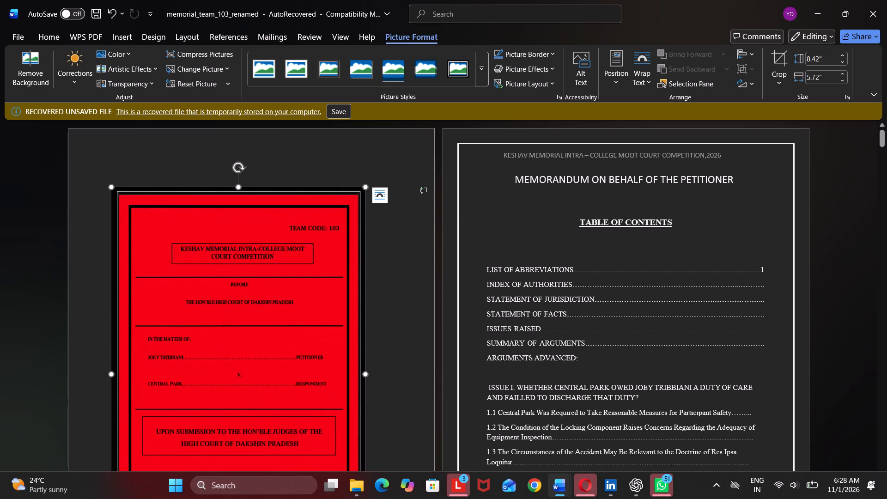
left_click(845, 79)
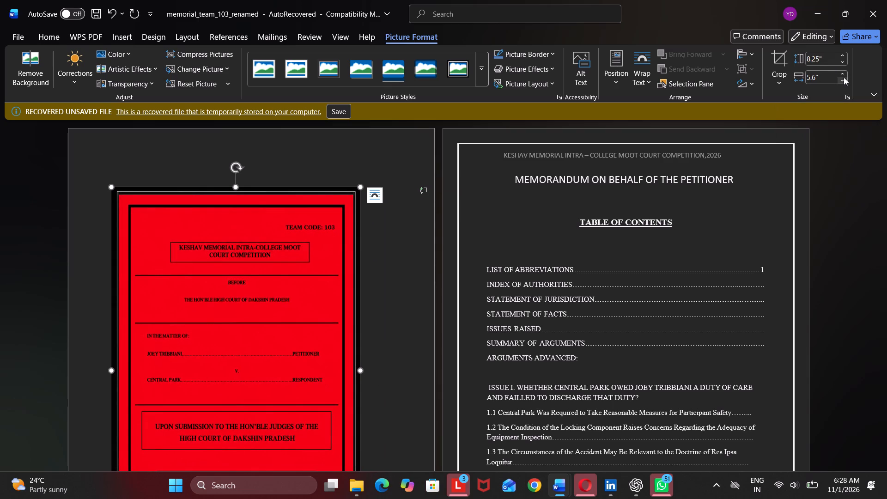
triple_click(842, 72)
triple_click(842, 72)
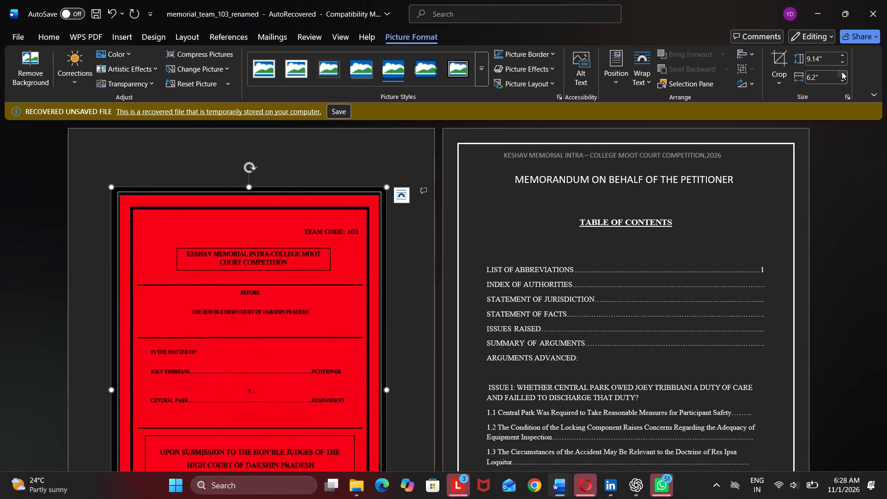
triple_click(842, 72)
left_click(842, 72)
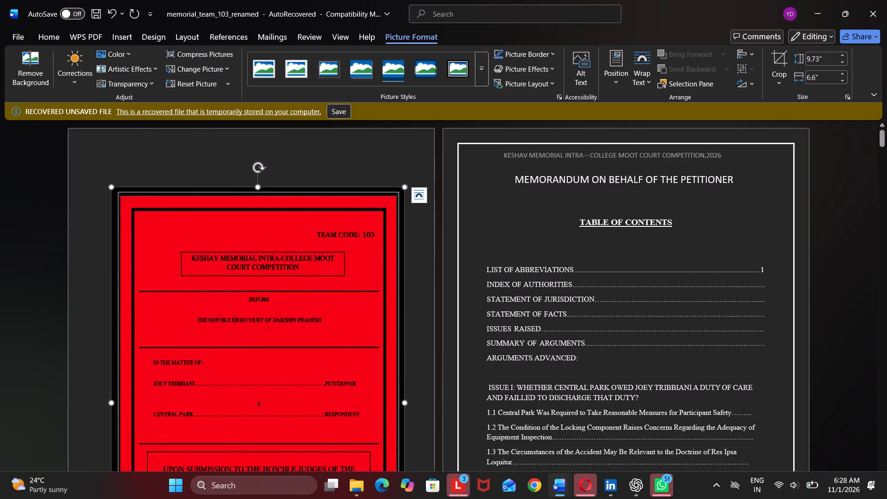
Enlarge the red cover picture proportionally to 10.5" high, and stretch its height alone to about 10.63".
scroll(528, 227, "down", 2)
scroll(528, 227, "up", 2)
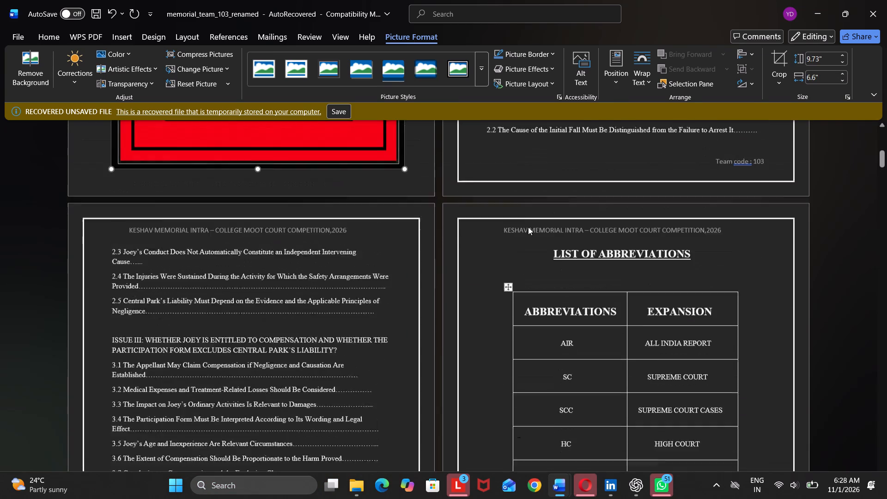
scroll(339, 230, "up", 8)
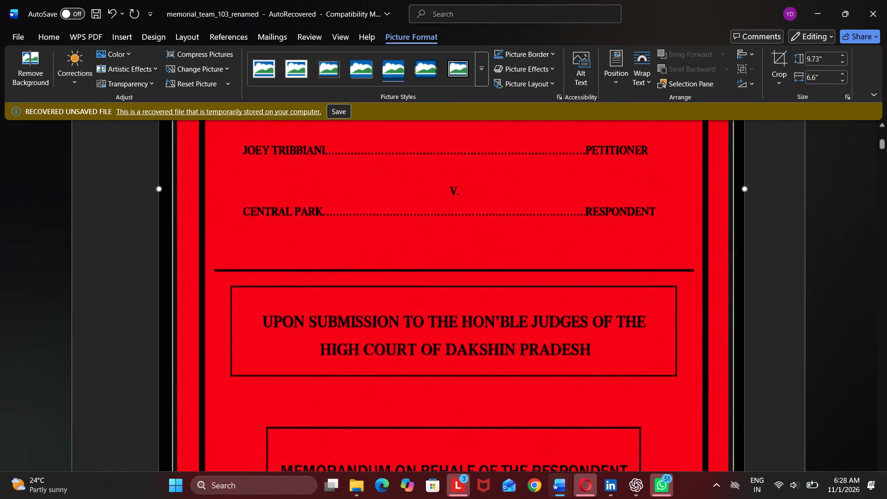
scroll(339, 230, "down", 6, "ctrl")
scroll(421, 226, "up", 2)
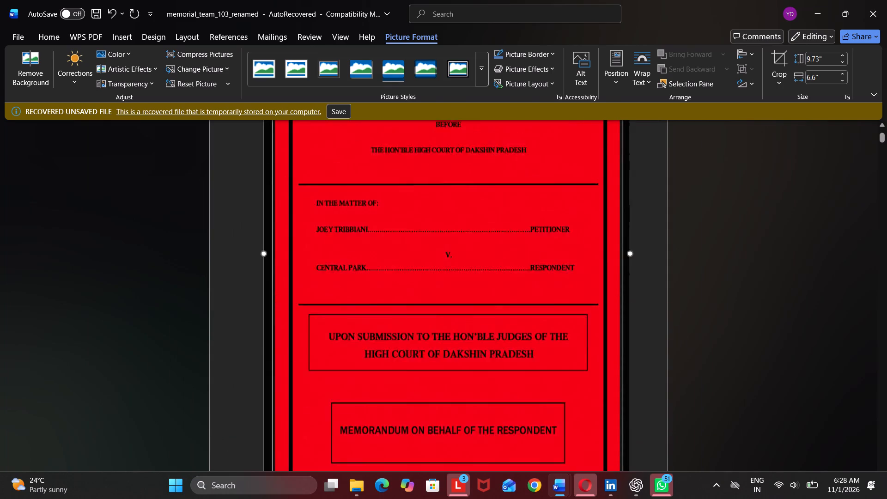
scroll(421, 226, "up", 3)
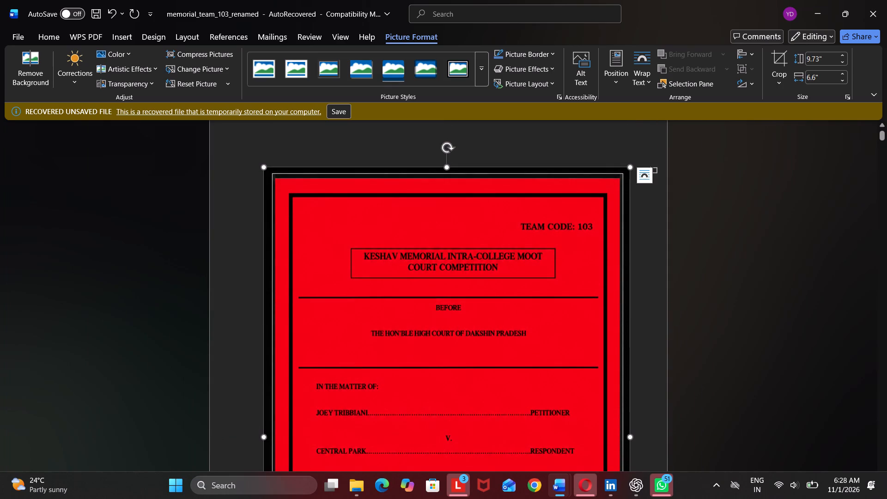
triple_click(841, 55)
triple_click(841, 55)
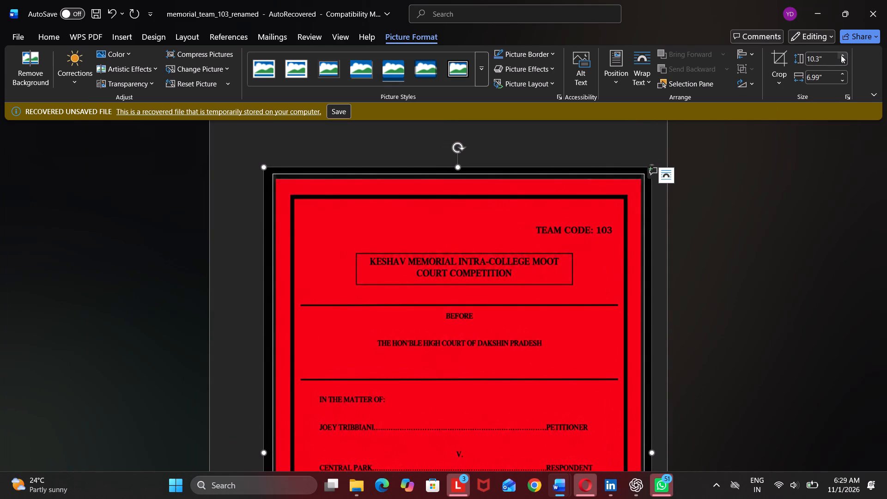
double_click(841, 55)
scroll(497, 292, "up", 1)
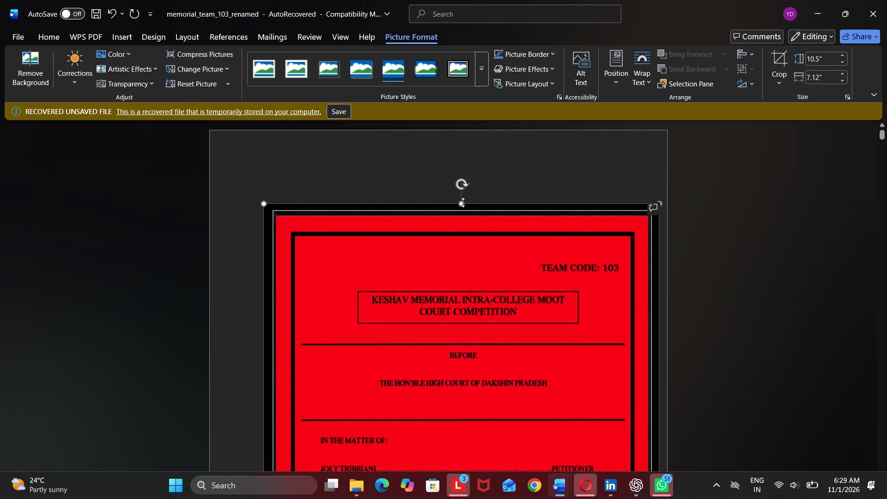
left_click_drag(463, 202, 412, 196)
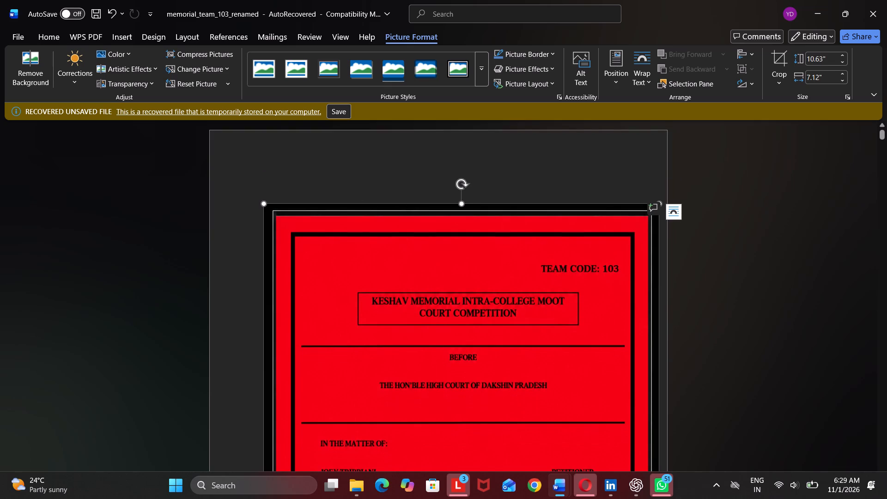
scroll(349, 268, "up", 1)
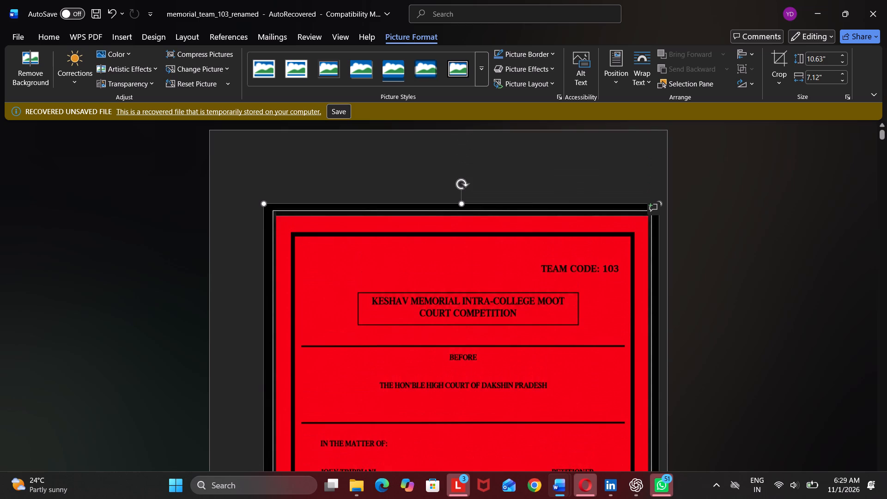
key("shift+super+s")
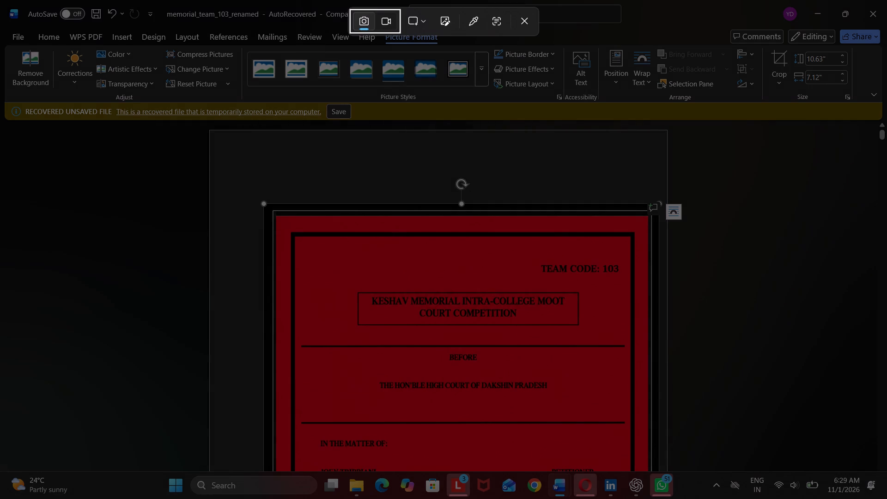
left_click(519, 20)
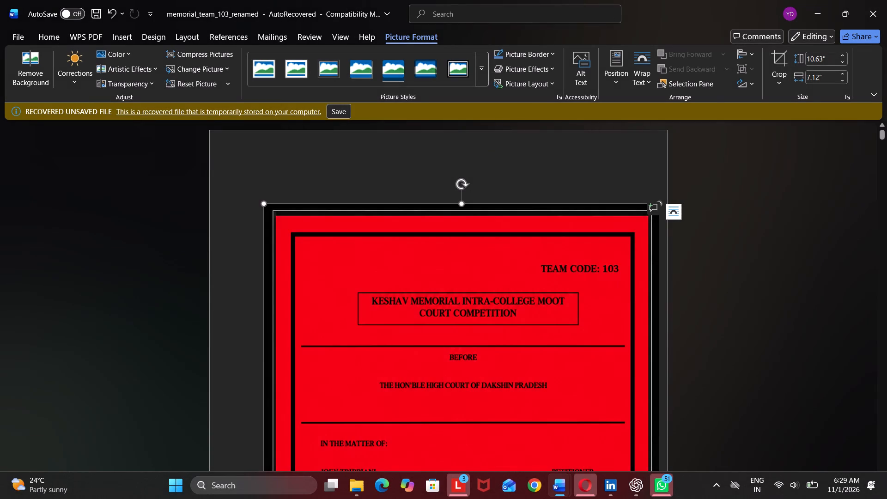
Delete the resized red cover picture, and clear the empty space before the insertion point on the first page.
left_click(454, 303)
key("BackSpace")
key("BackSpace")
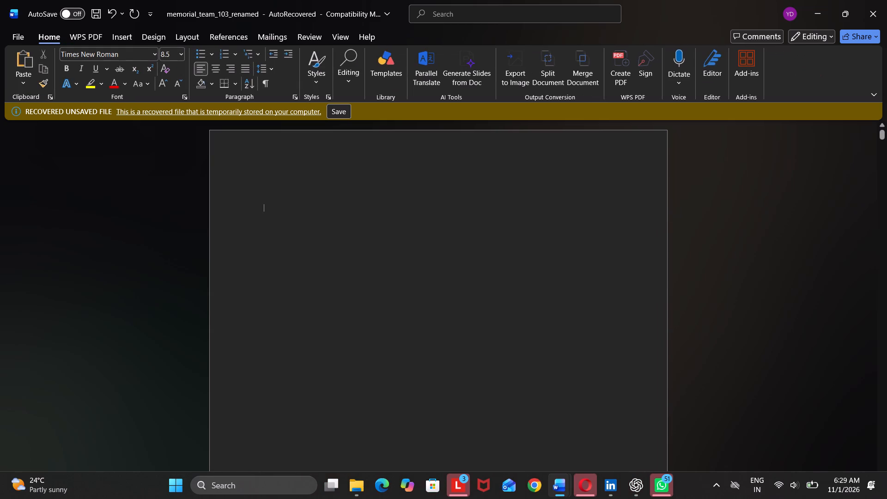
key("BackSpace")
left_click(258, 158)
key("BackSpace")
key("BackSpace")
key("BackSpace")
key("BackSpace")
key("BackSpace")
left_click(127, 35)
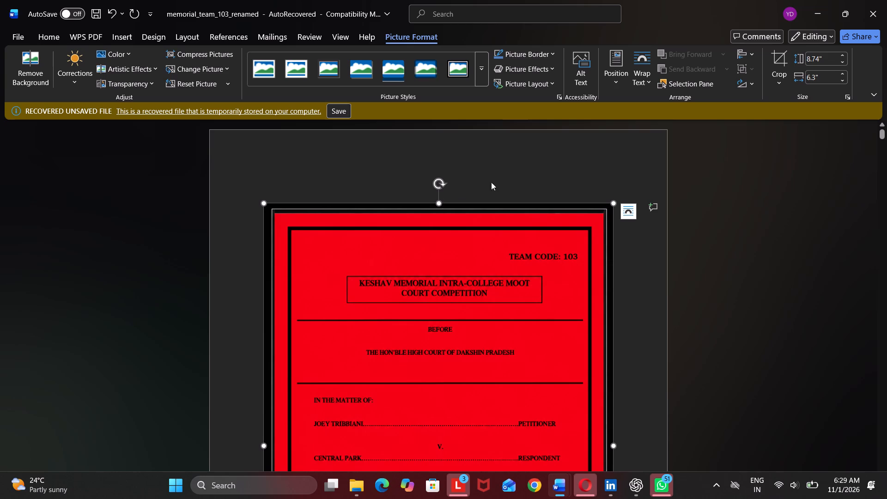
Enlarge the reinserted red cover picture proportionally to 7.1" wide and 9.84" high.
left_click(843, 52)
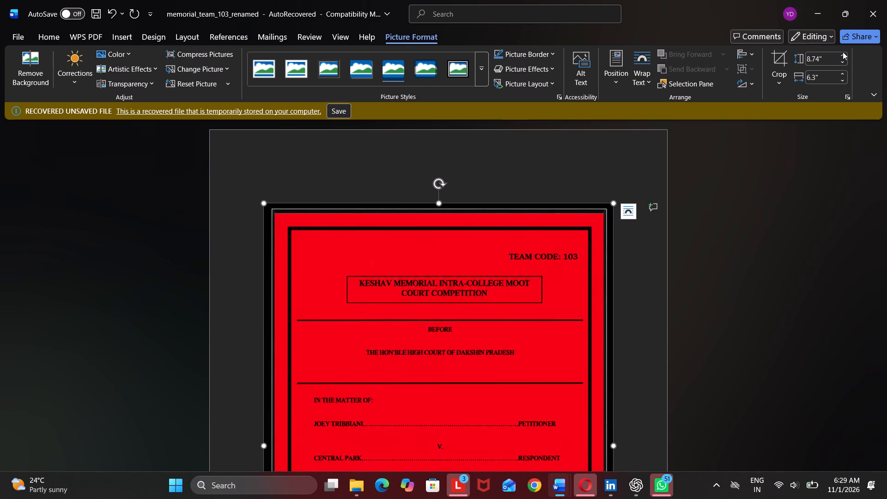
triple_click(843, 52)
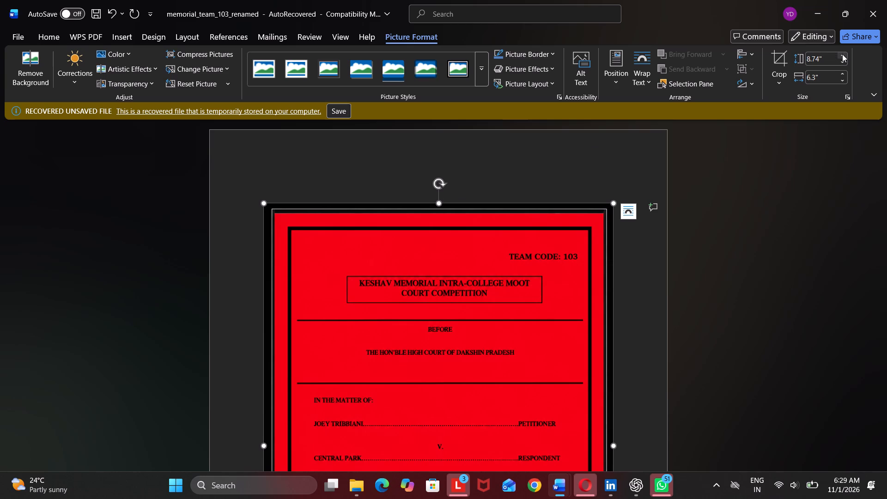
triple_click(842, 54)
triple_click(842, 54)
double_click(842, 54)
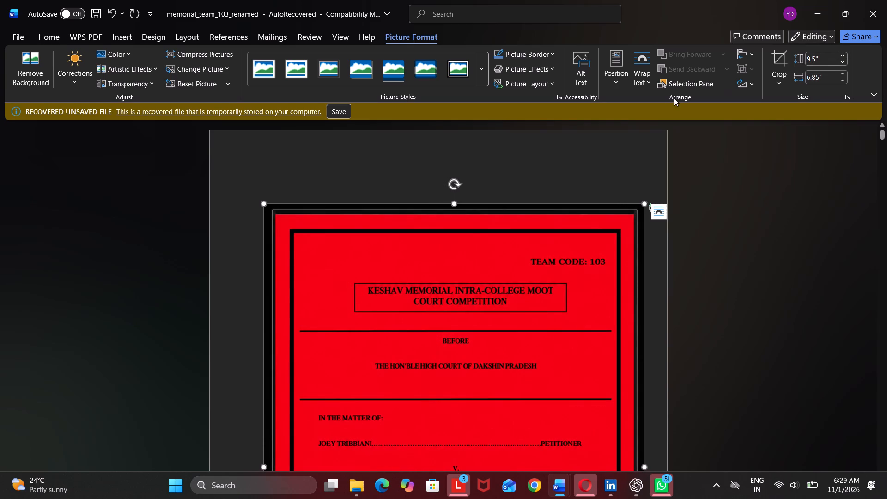
scroll(389, 204, "down", 4)
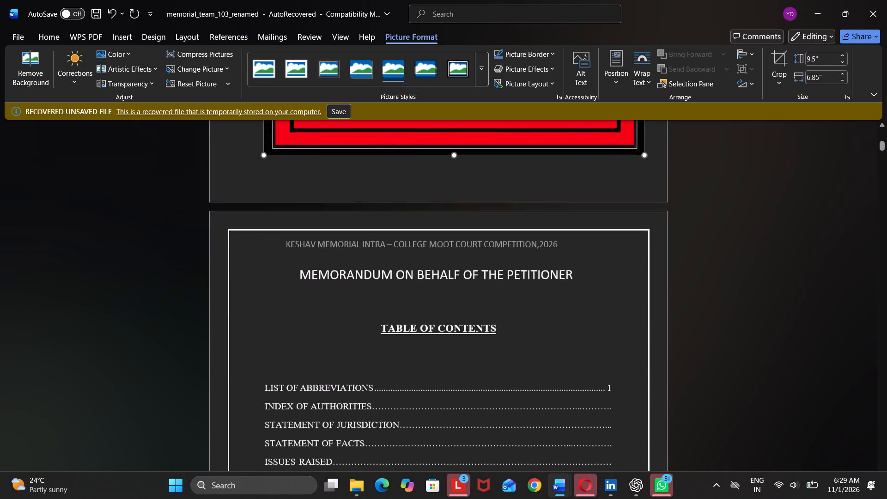
scroll(389, 204, "up", 5)
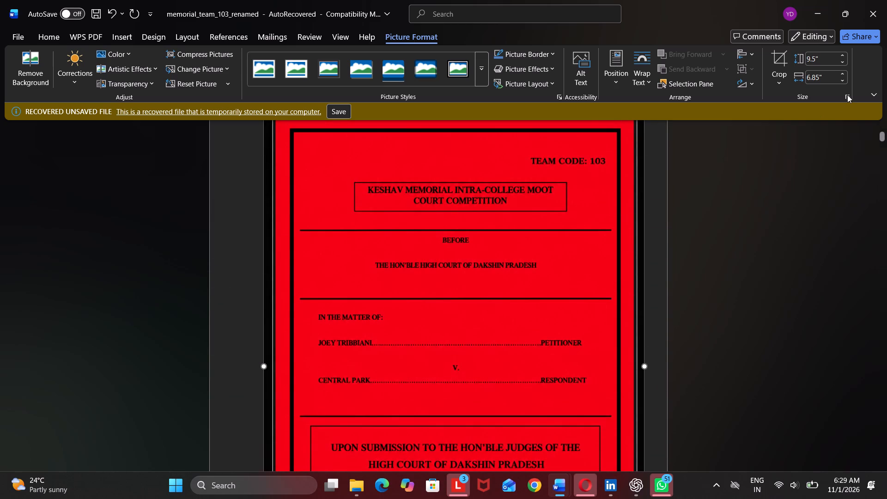
triple_click(843, 71)
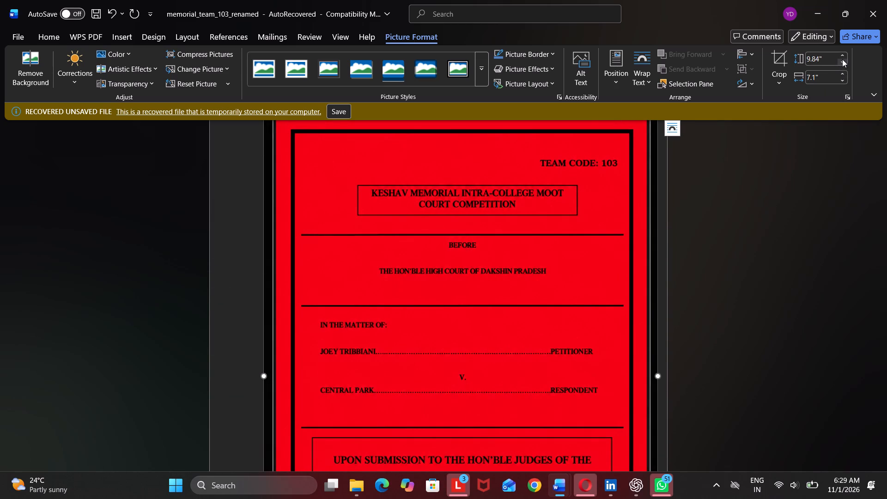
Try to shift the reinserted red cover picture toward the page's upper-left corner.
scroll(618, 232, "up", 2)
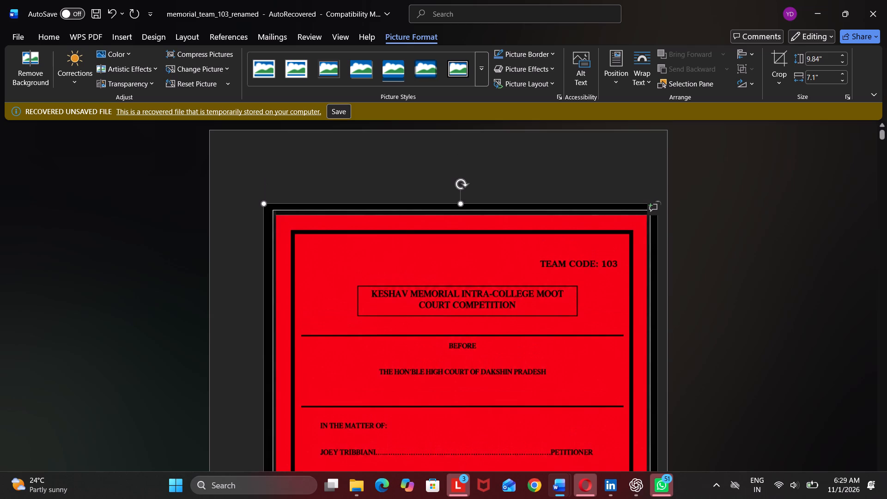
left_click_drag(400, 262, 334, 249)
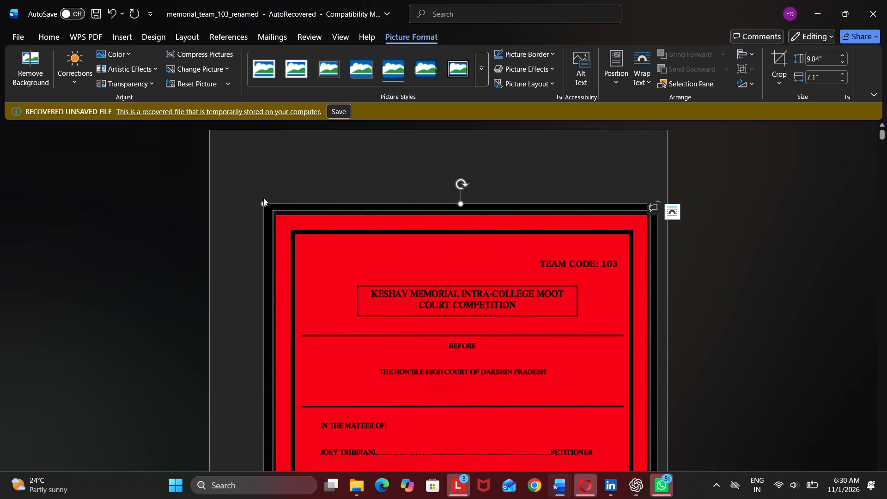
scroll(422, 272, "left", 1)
Increase the red cover picture's height to 10.3" with its proportions kept, making it 7.43" wide.
triple_click(843, 56)
double_click(843, 56)
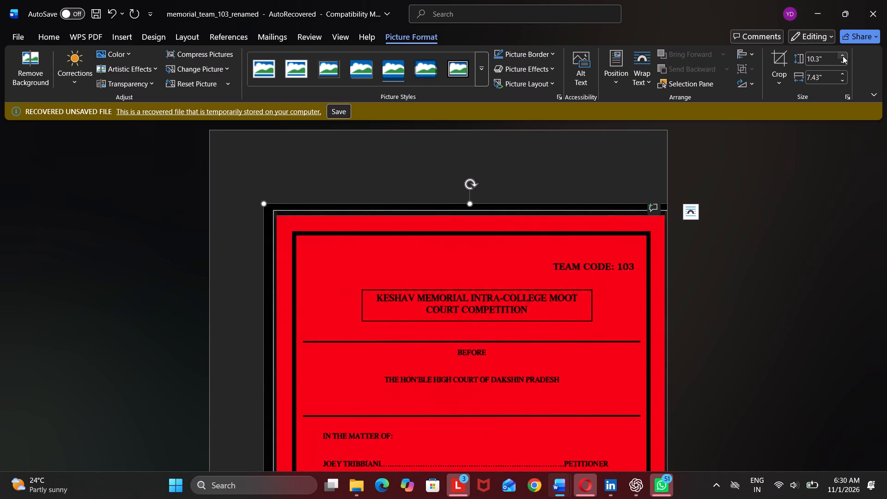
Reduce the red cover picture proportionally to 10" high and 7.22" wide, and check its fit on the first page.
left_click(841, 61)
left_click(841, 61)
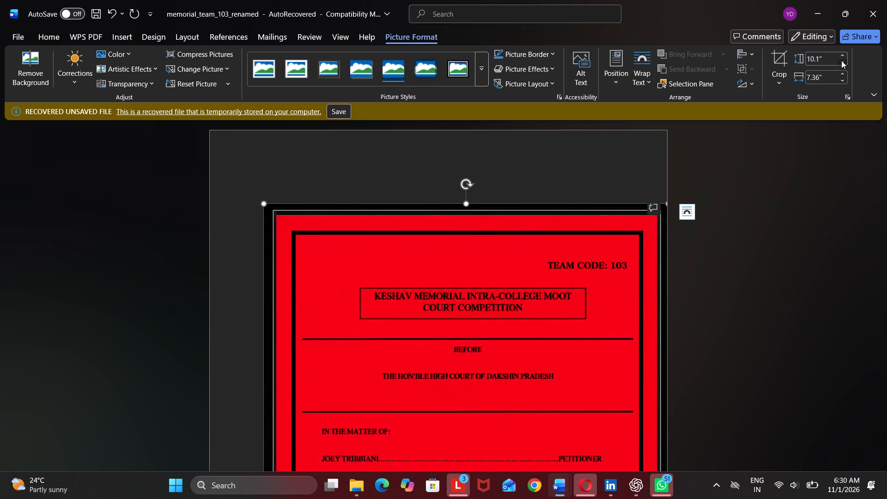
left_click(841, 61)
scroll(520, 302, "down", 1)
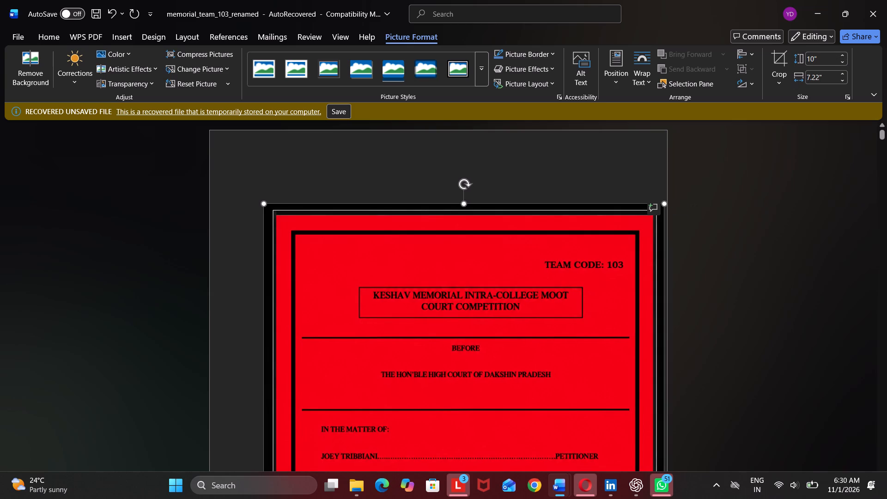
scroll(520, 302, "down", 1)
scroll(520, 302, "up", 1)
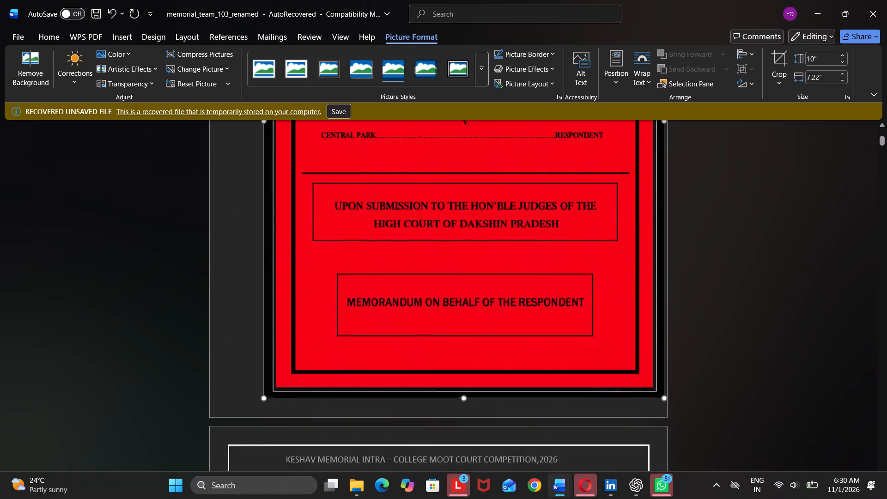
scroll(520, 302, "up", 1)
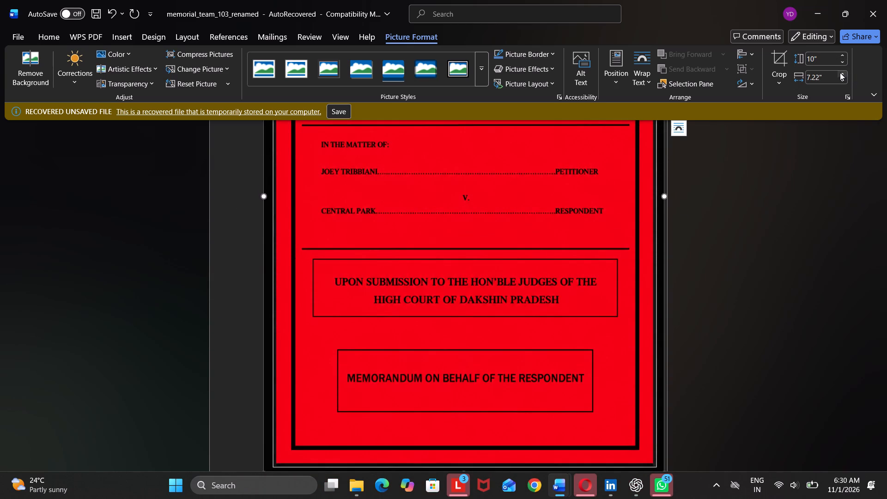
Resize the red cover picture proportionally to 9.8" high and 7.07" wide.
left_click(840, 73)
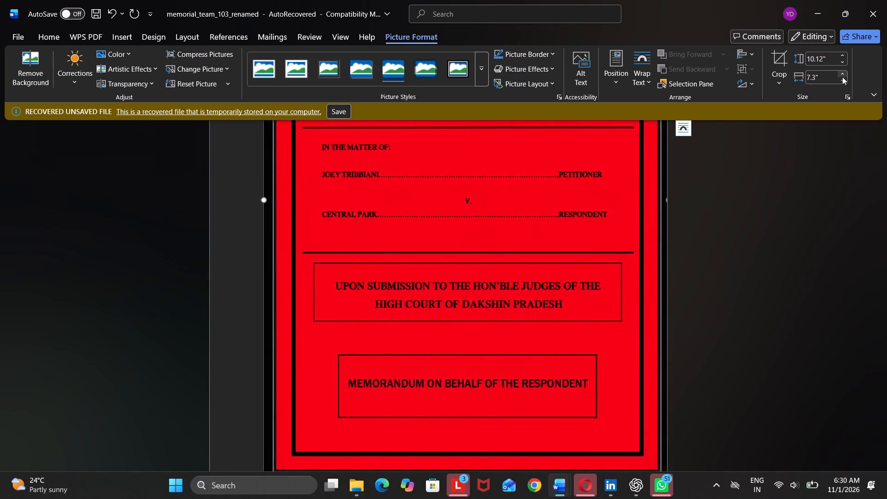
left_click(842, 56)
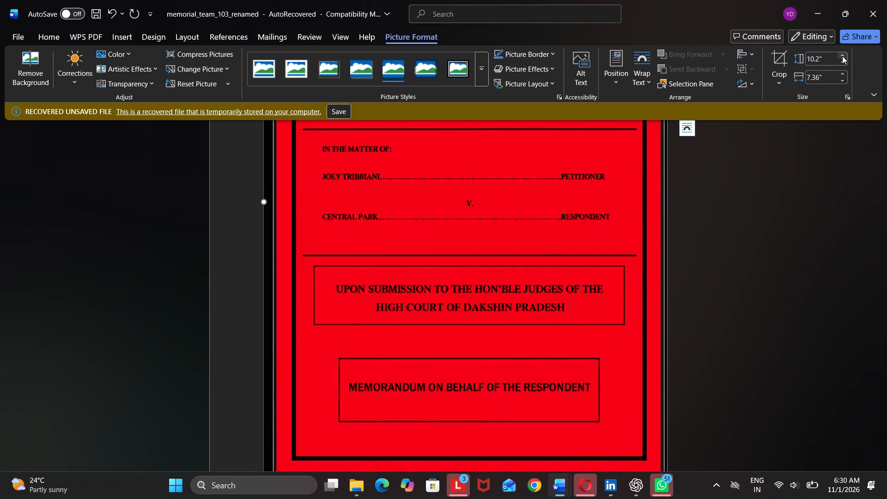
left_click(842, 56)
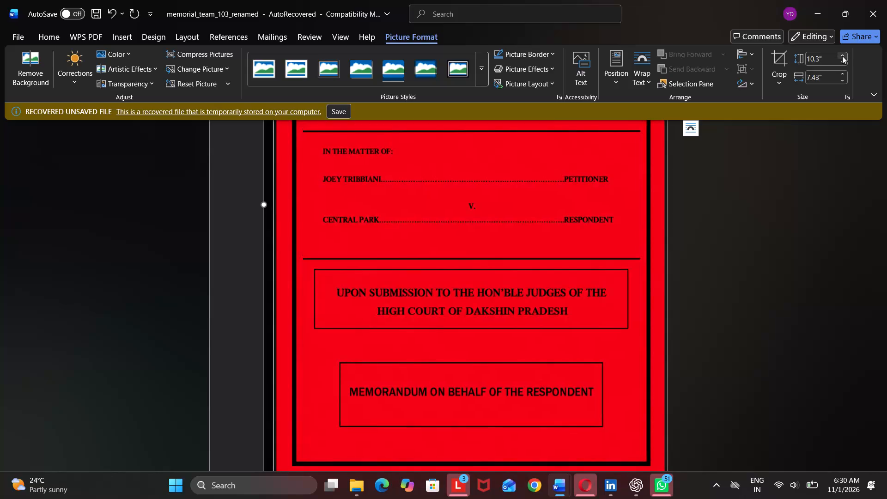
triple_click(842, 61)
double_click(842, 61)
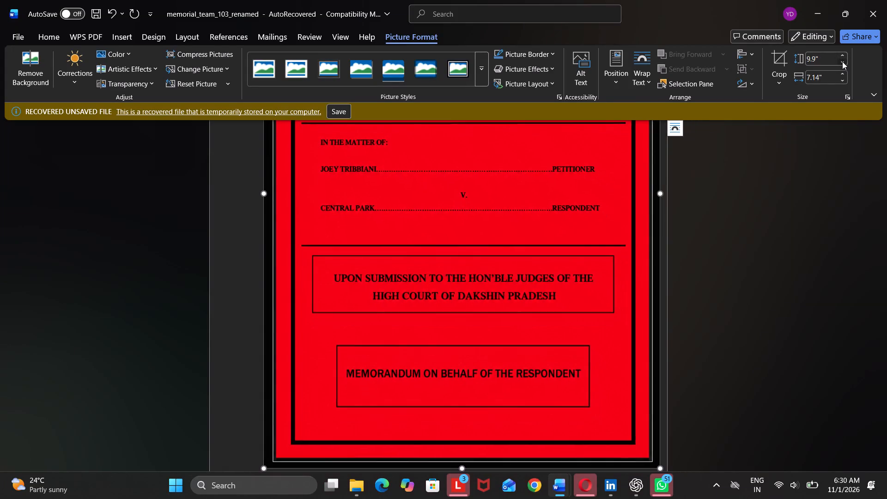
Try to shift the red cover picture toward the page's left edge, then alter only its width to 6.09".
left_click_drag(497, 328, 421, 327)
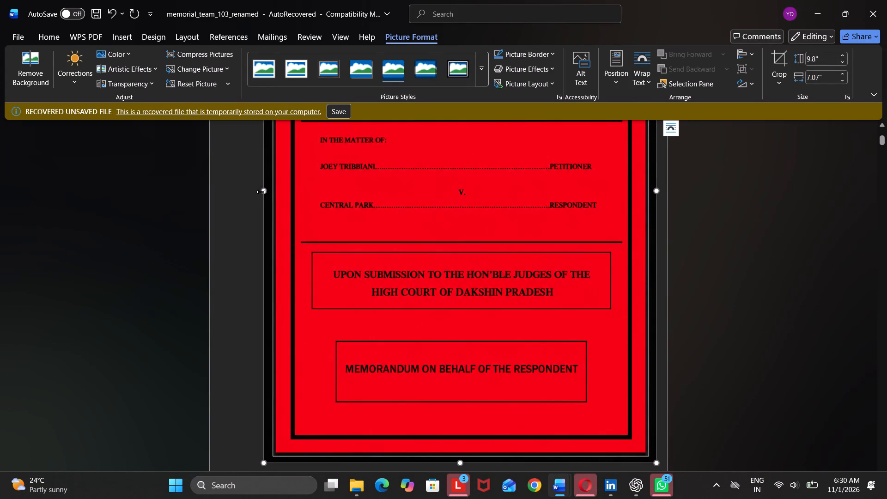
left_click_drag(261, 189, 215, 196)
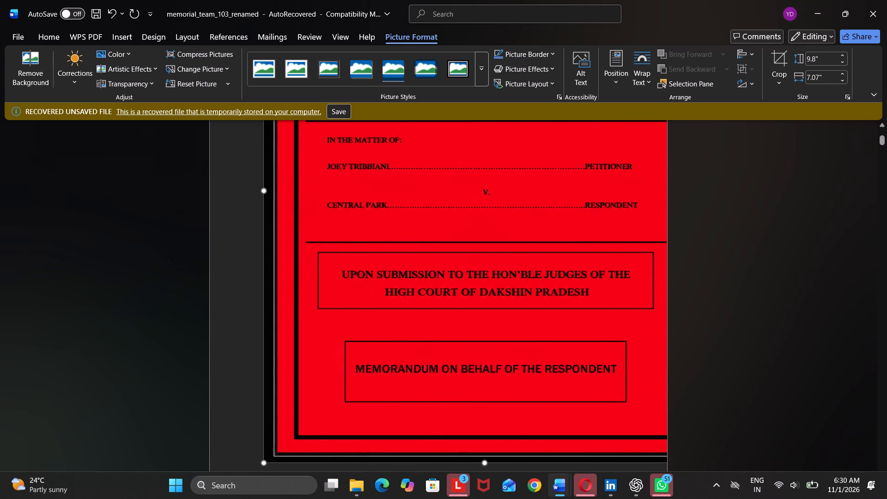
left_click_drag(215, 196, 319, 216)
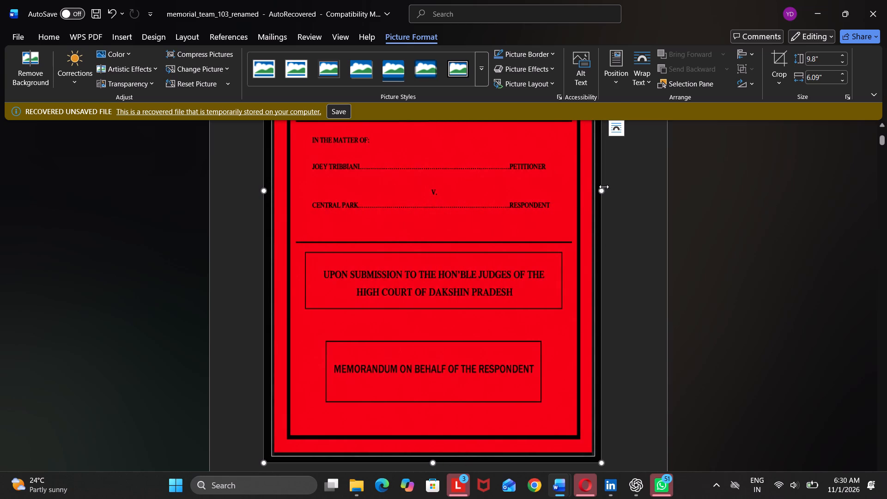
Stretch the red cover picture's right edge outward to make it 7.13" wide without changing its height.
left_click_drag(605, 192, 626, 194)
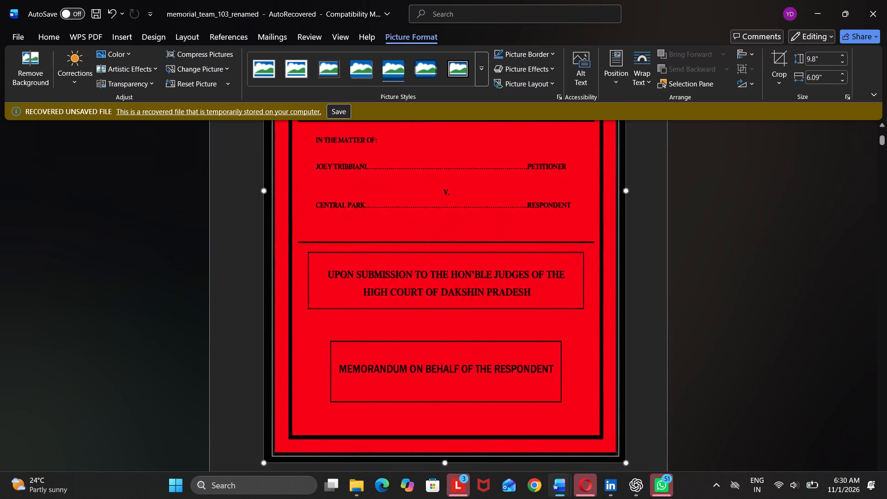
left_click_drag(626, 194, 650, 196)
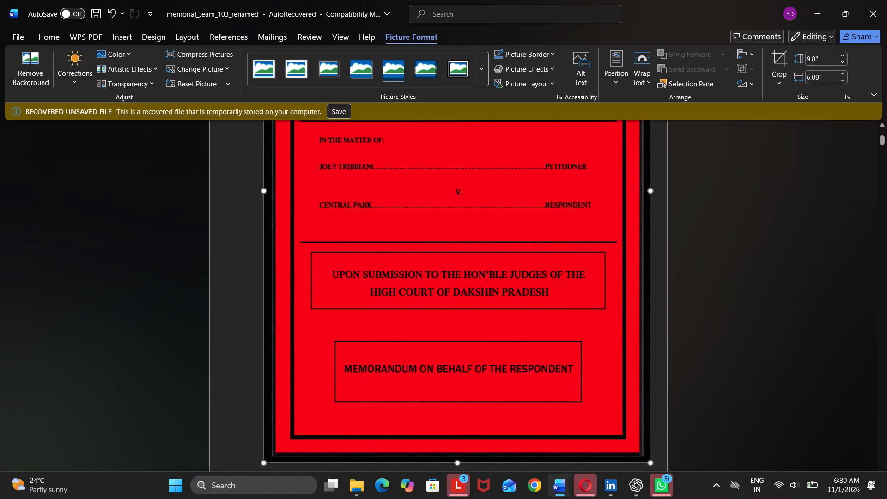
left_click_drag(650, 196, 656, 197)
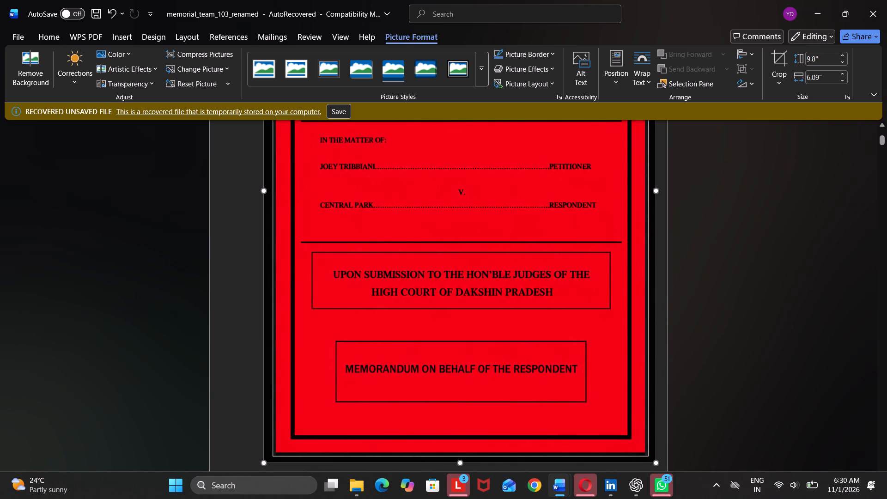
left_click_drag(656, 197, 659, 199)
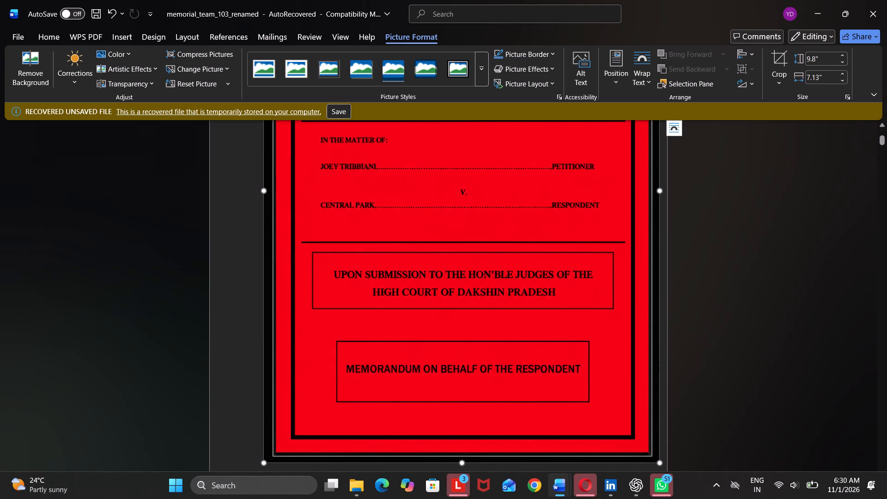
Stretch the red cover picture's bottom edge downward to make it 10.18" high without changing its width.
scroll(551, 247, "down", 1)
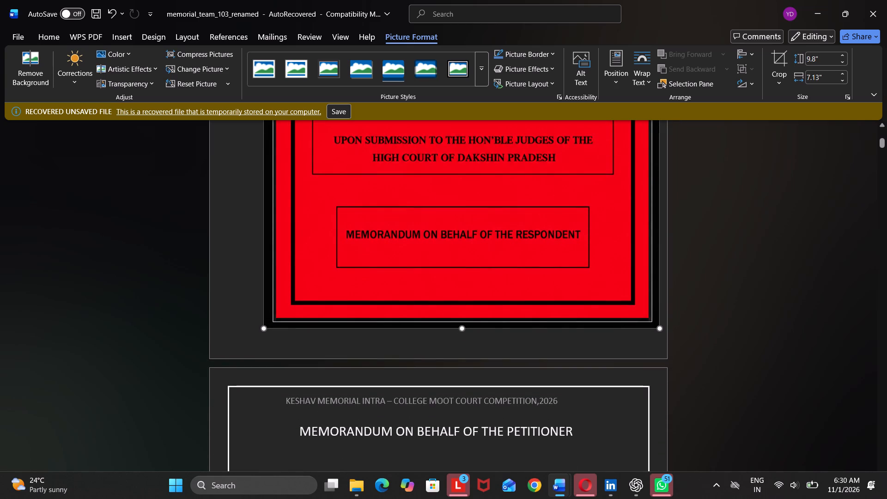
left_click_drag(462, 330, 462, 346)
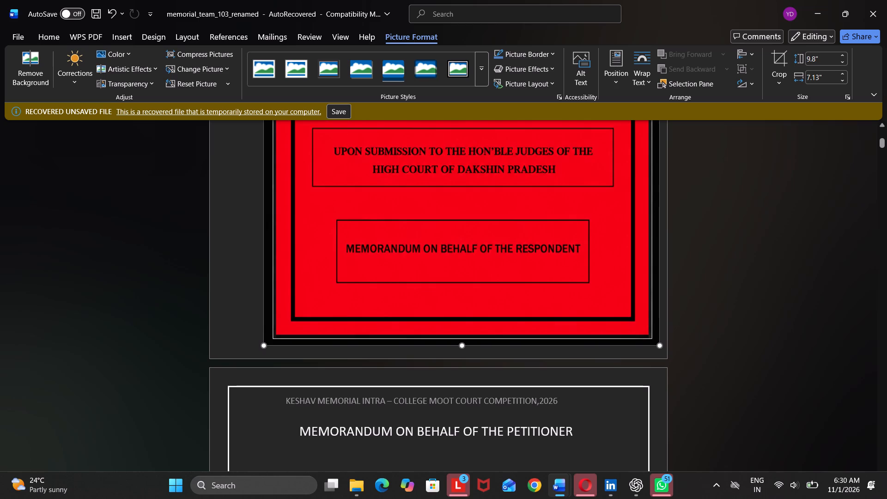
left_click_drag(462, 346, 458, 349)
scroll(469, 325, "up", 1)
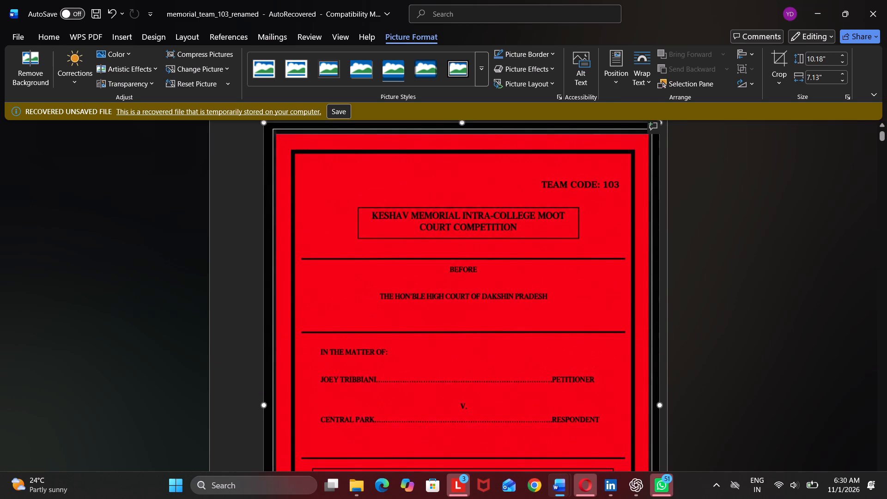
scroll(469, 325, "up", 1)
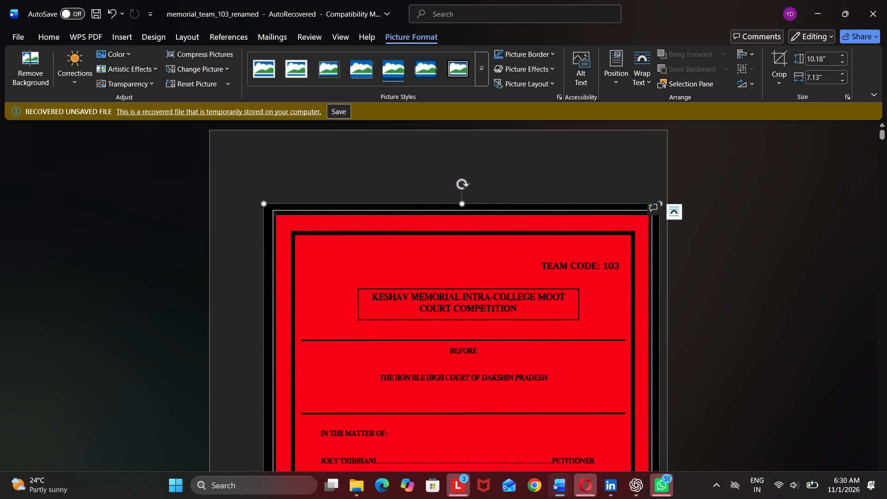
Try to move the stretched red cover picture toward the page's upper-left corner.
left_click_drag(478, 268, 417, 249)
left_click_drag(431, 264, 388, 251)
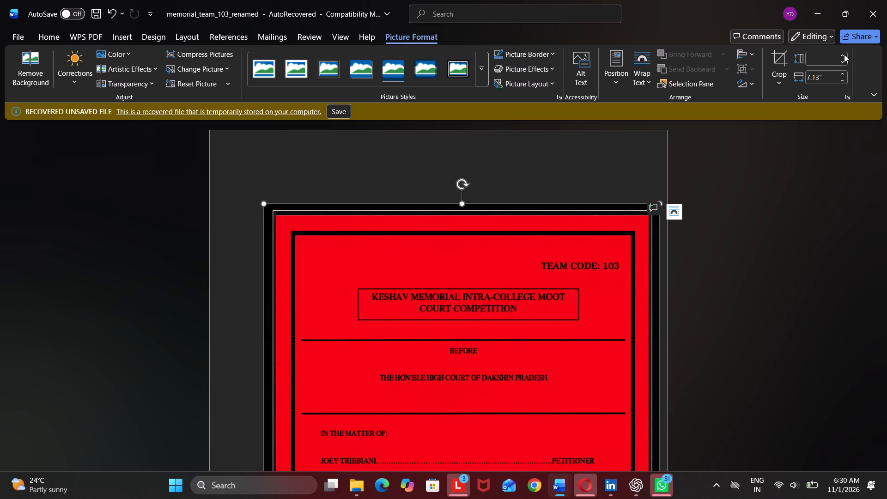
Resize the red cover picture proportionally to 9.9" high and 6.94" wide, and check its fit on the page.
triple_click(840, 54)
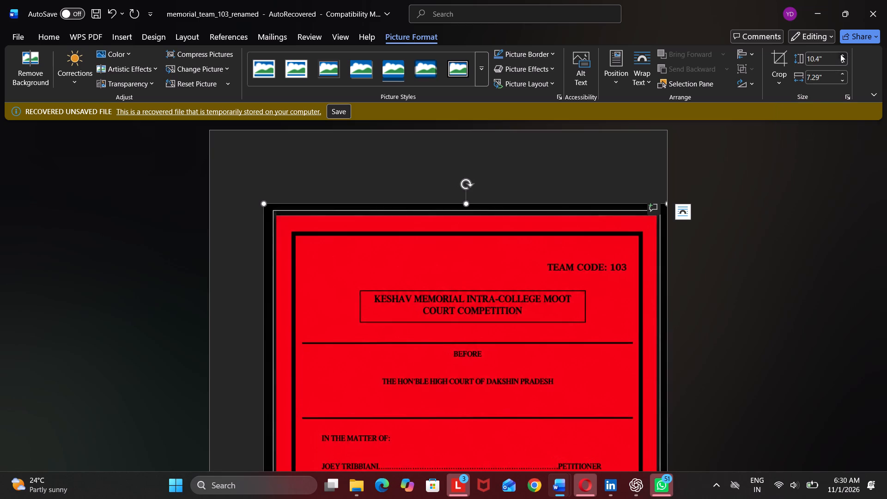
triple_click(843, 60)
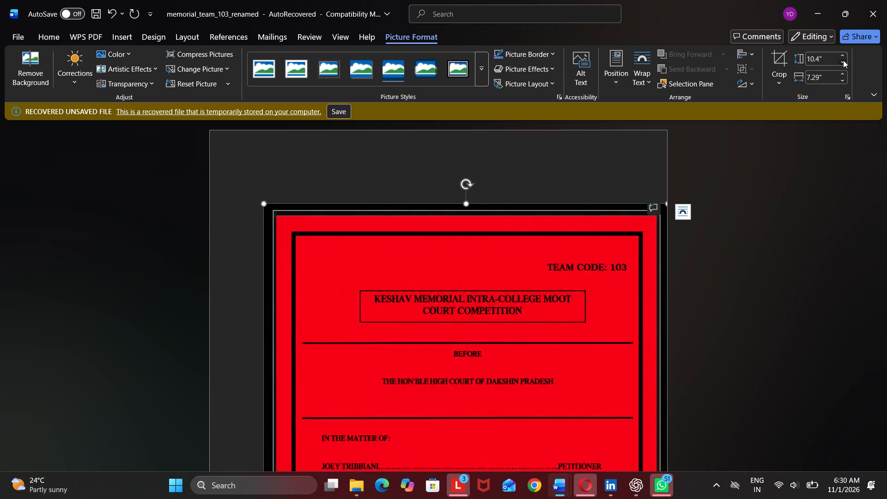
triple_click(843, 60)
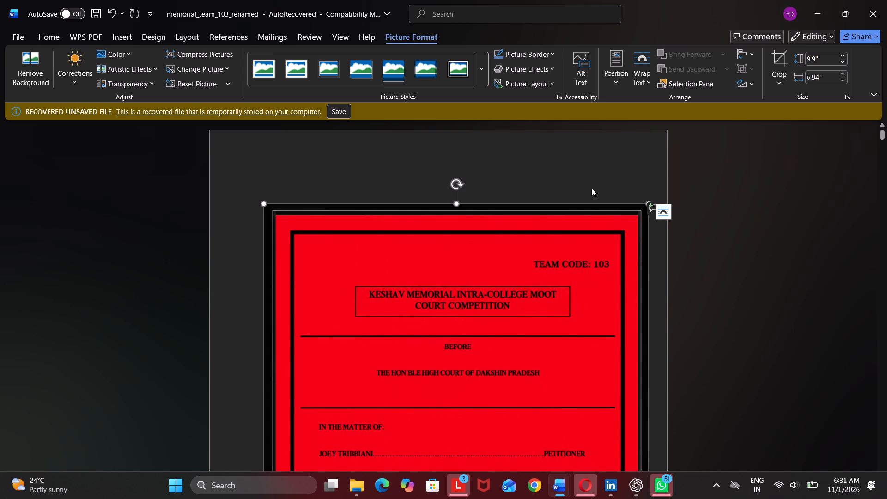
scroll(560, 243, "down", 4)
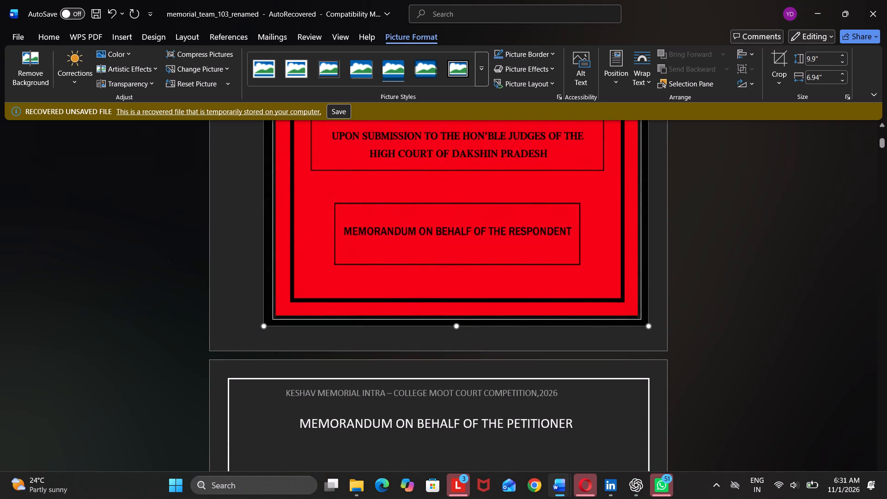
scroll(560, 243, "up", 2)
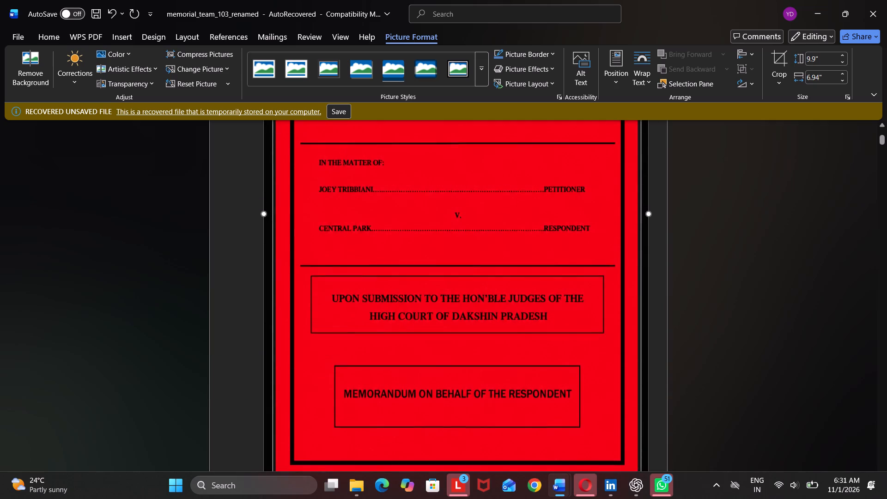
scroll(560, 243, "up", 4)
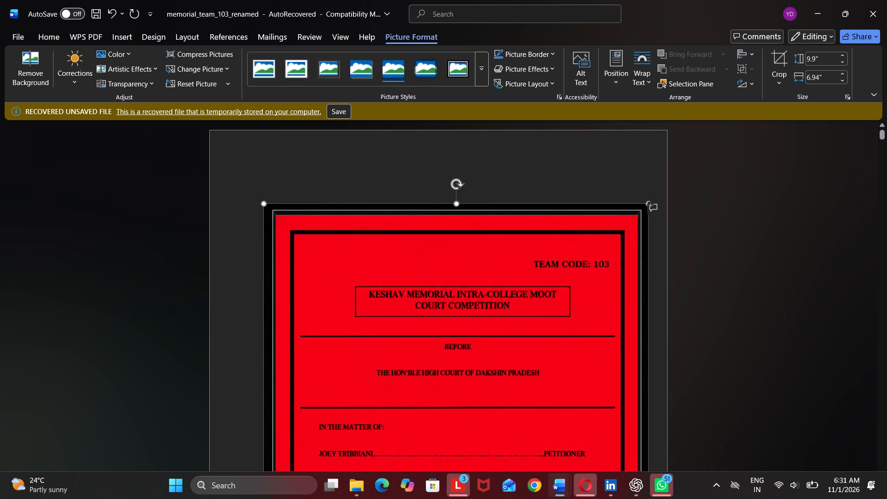
Delete the red cover picture from the first page.
key("BackSpace")
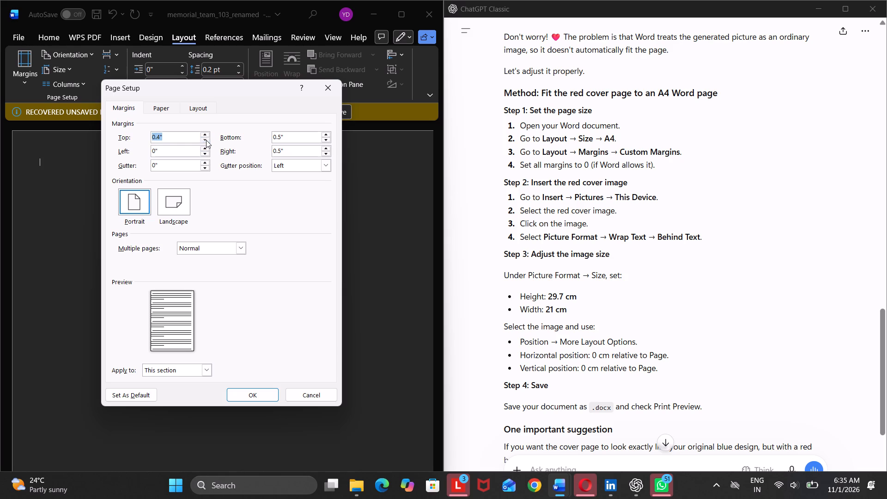
double_click(206, 140)
left_click(206, 140)
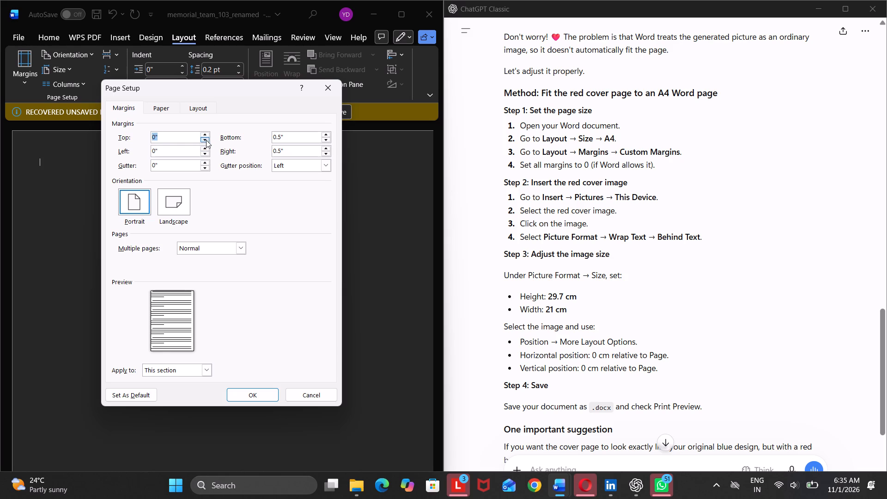
triple_click(327, 140)
double_click(327, 140)
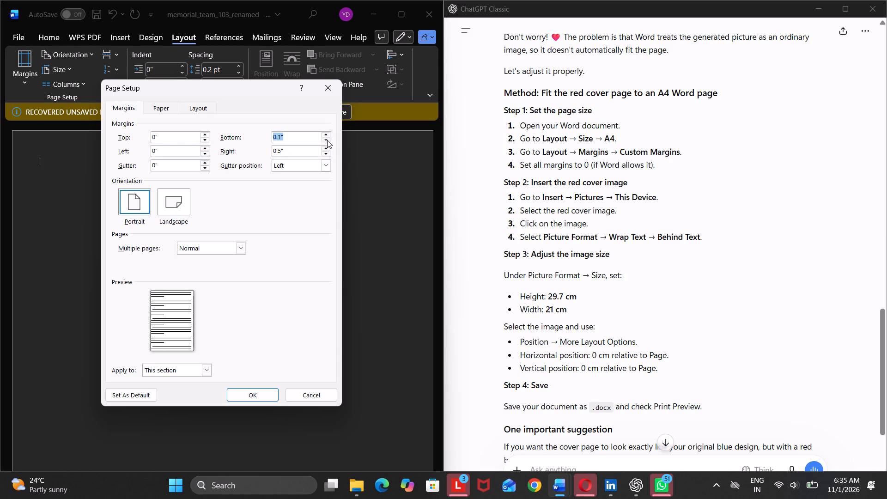
triple_click(328, 154)
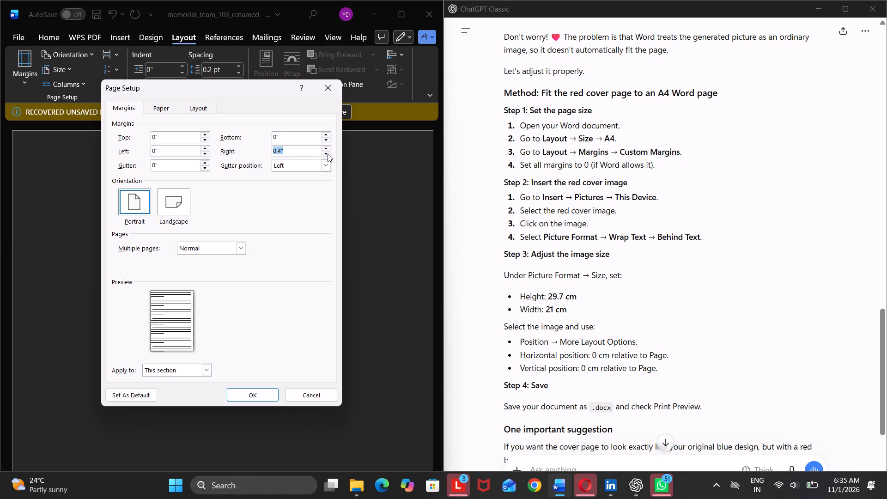
double_click(328, 154)
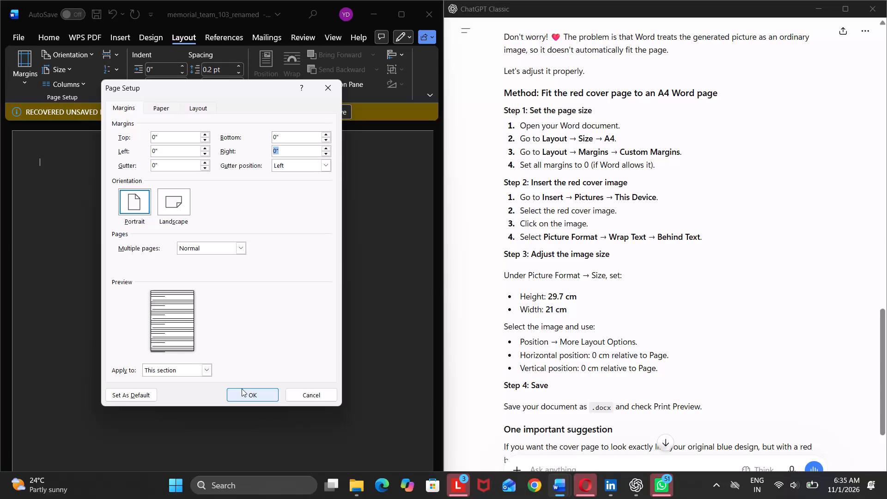
left_click(244, 394)
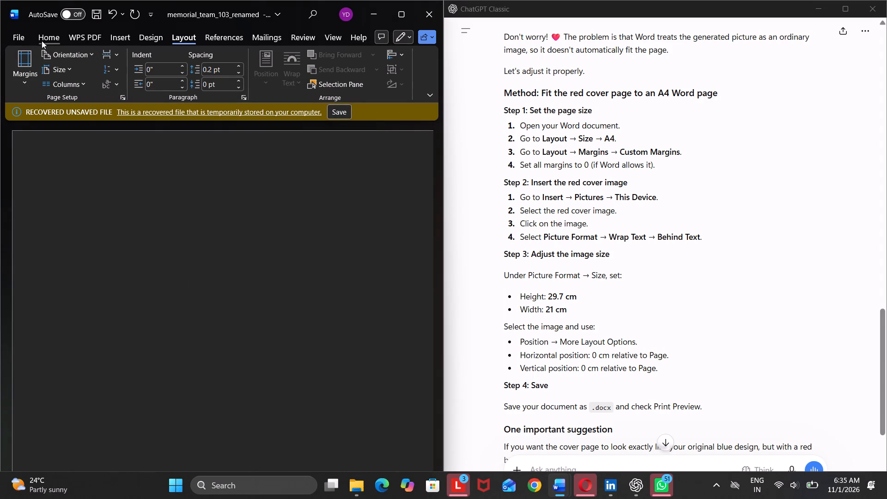
Maximize Word and insert the picture "ChatGPT Image Nov 1, 2026, 06_26_52 AM" from the Downloads folder on the first page.
left_click(121, 37)
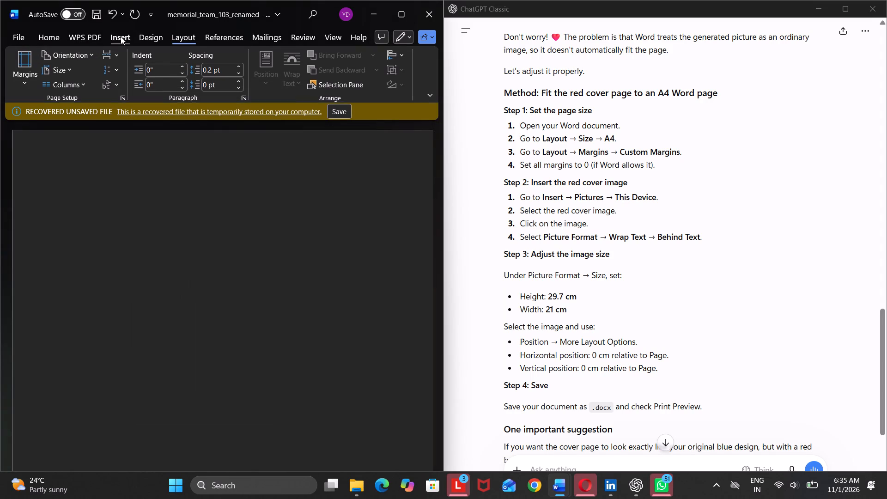
scroll(83, 81, "right", 2)
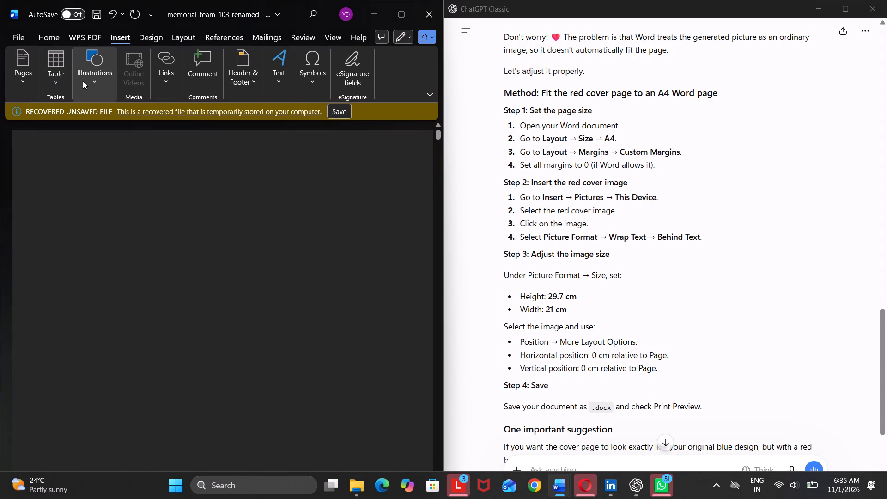
scroll(83, 81, "right", 1)
left_click(398, 14)
left_click(132, 70)
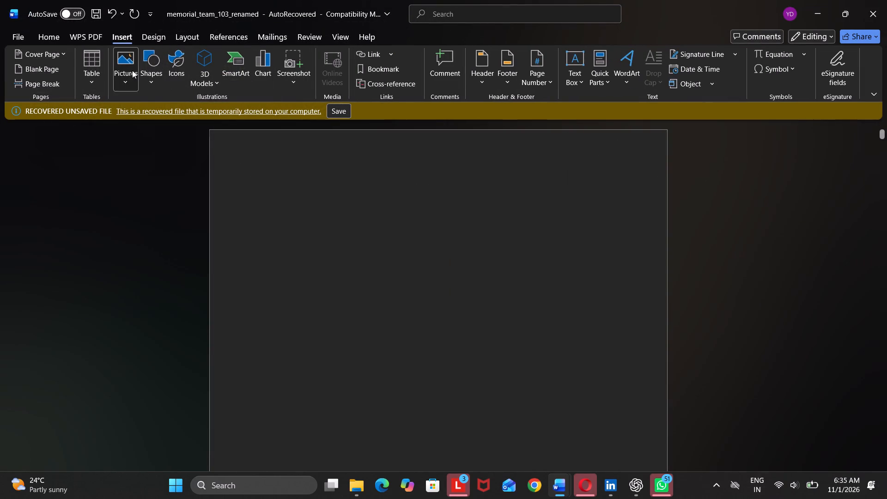
left_click(146, 113)
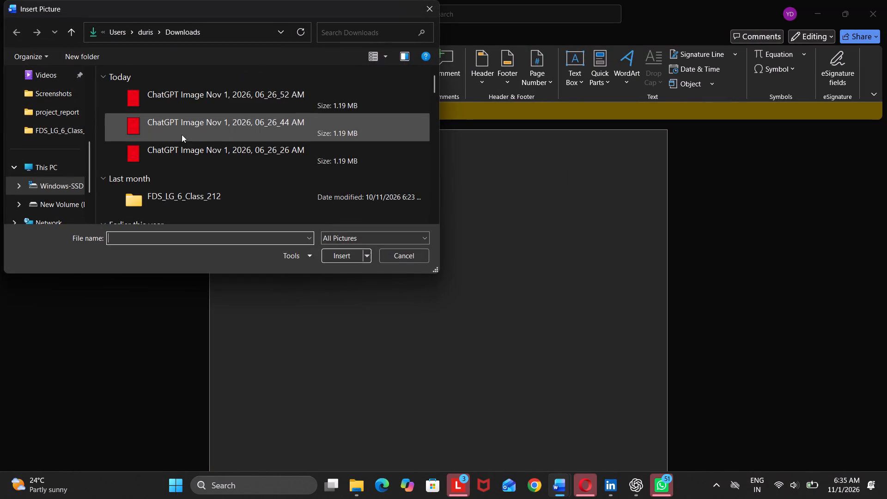
left_click(161, 96)
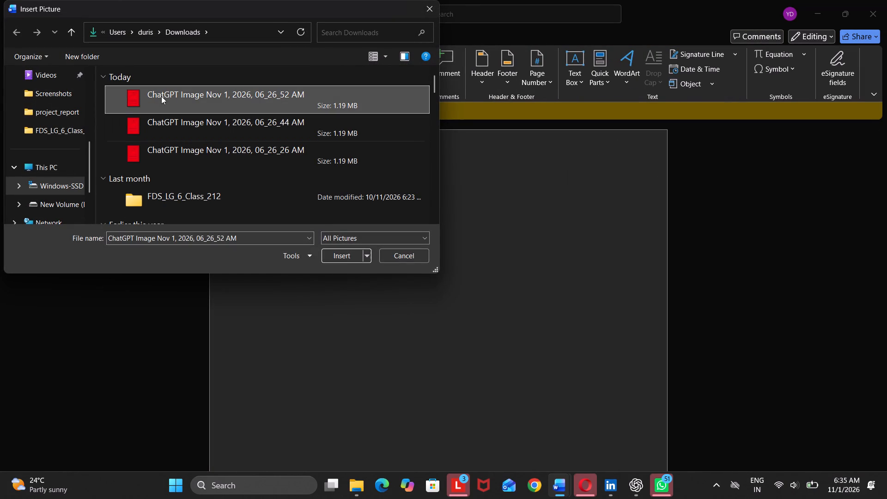
left_click(353, 254)
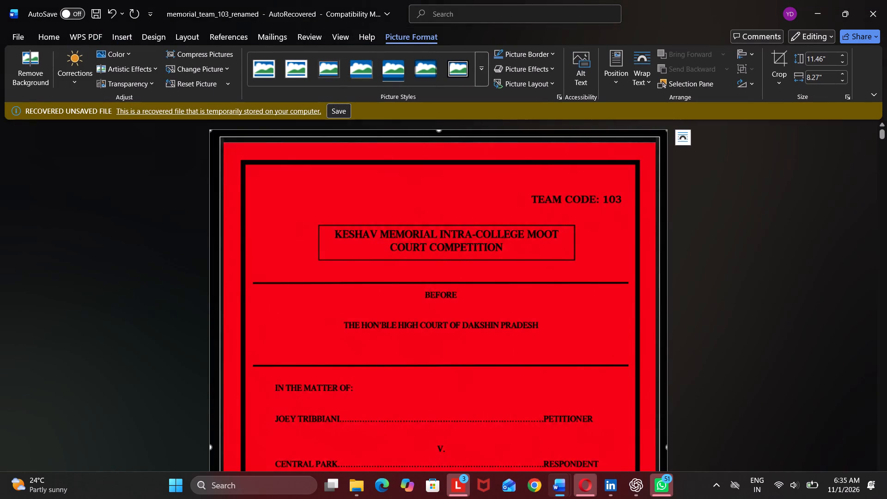
Adjust the red cover picture's height to 11.6", scaling its width to 8.37", to fill the first page.
scroll(404, 284, "down", 3)
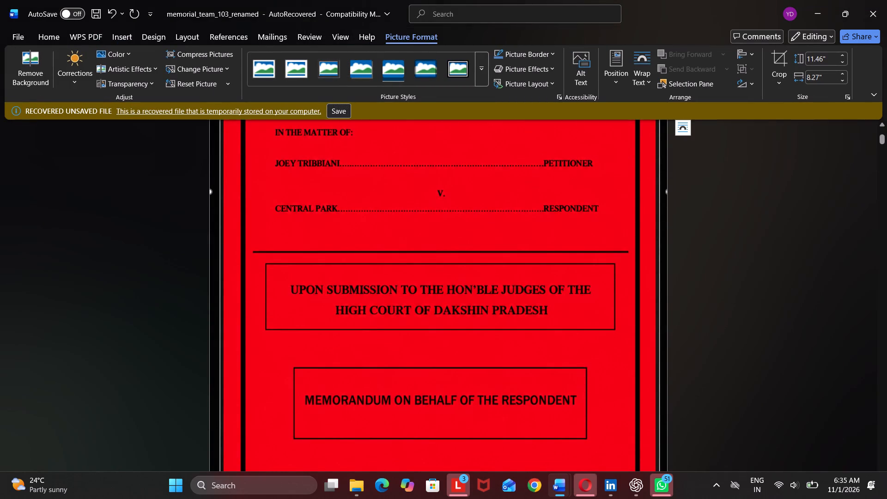
left_click(842, 62)
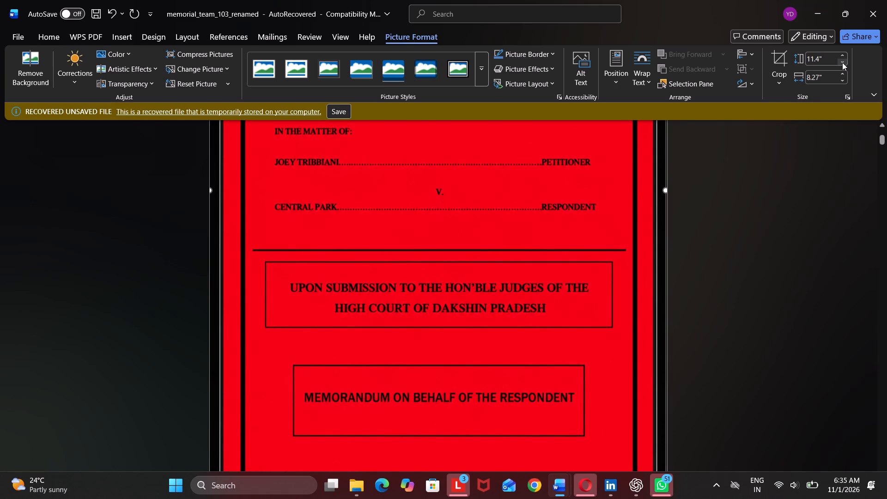
scroll(663, 315, "right", 1)
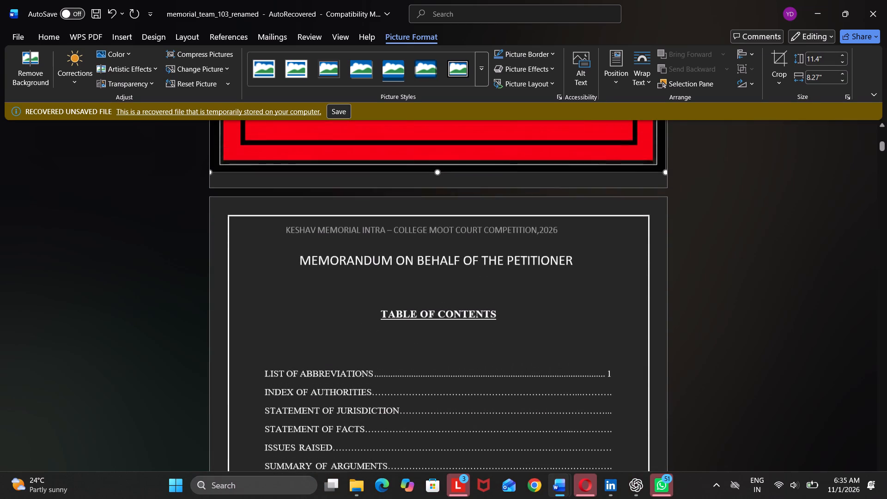
scroll(663, 315, "right", 1)
scroll(663, 315, "up", 1)
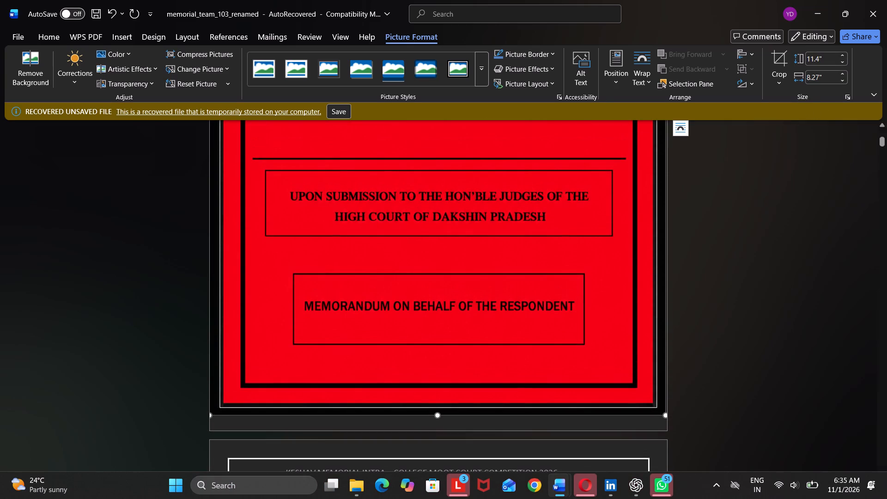
left_click(840, 55)
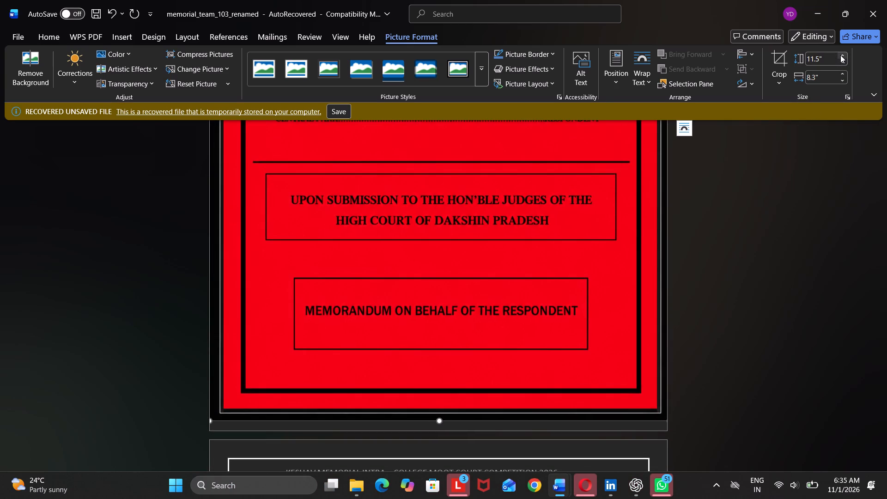
left_click(840, 55)
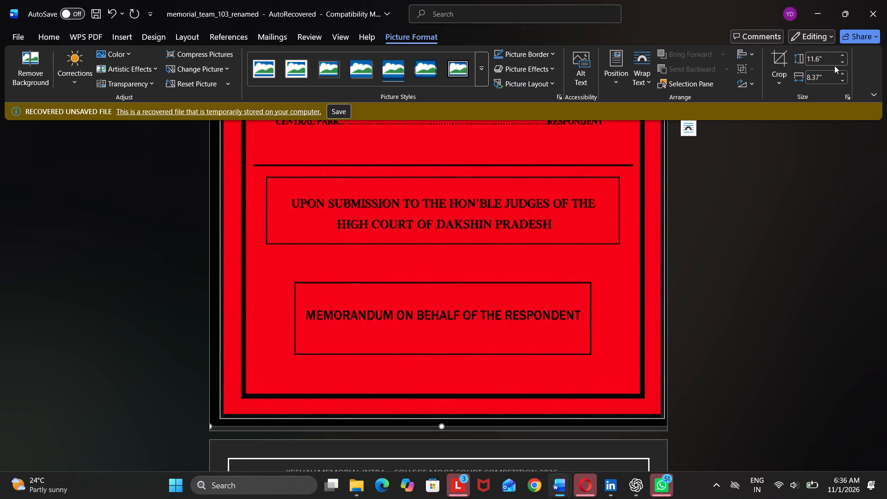
scroll(519, 201, "up", 4)
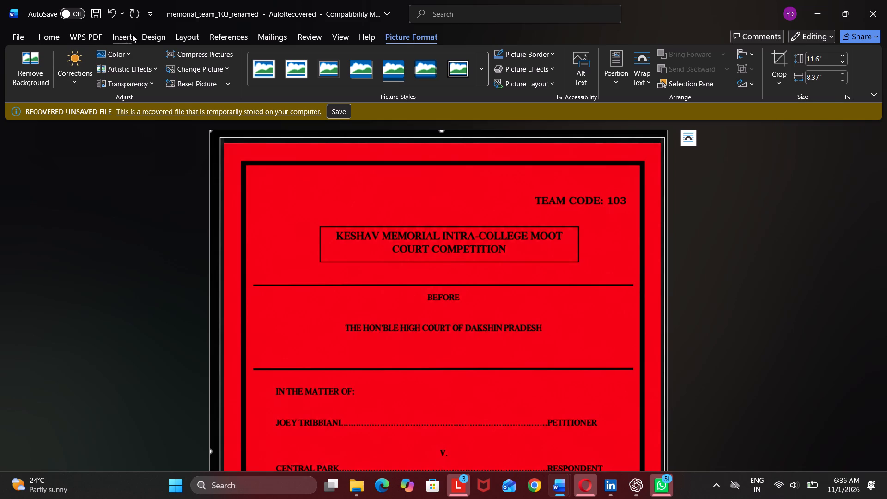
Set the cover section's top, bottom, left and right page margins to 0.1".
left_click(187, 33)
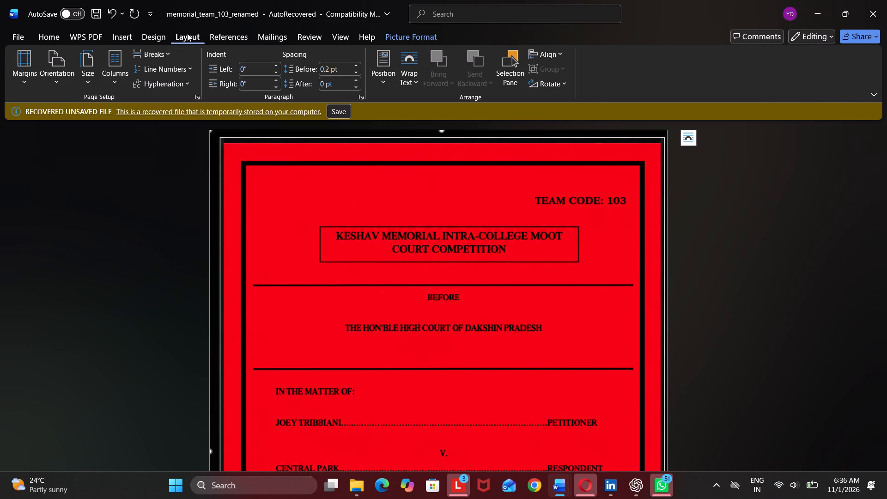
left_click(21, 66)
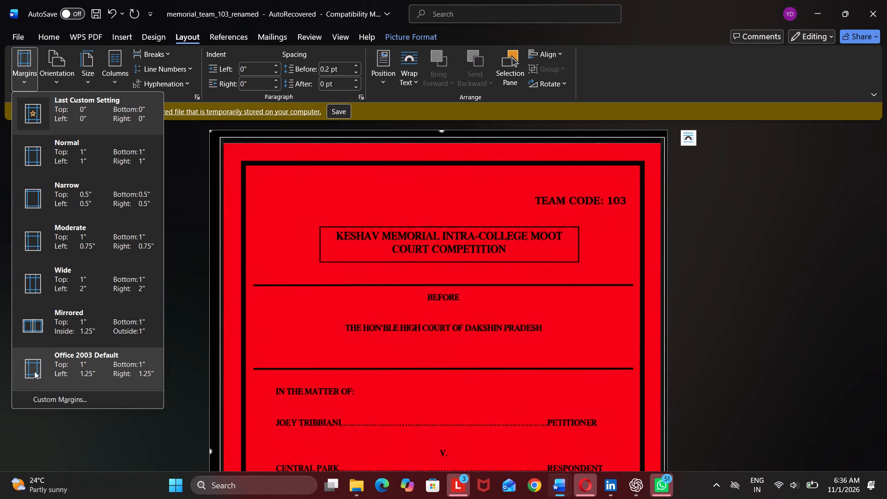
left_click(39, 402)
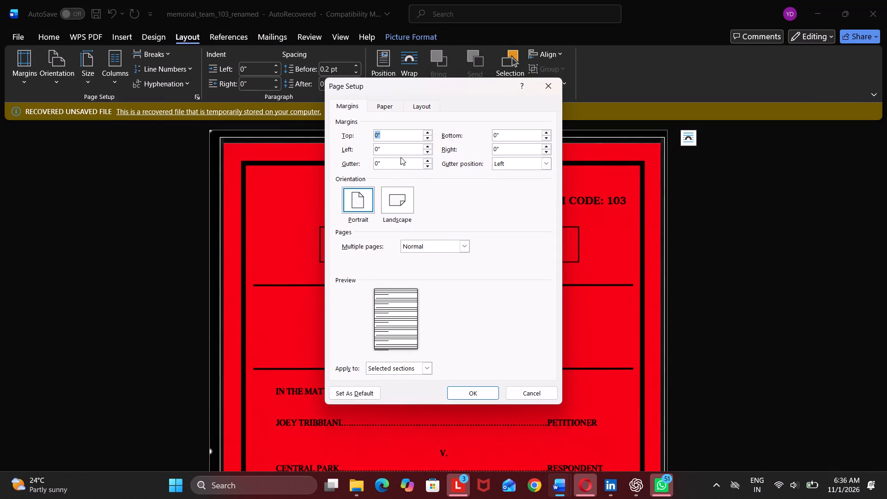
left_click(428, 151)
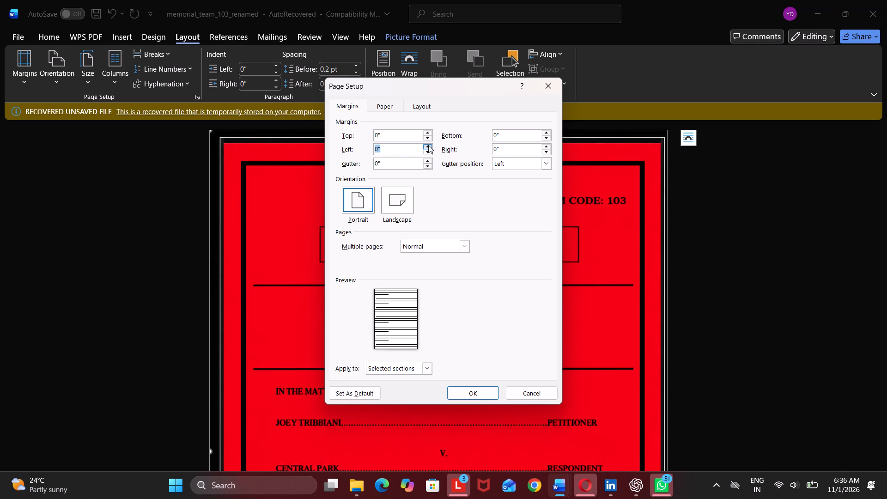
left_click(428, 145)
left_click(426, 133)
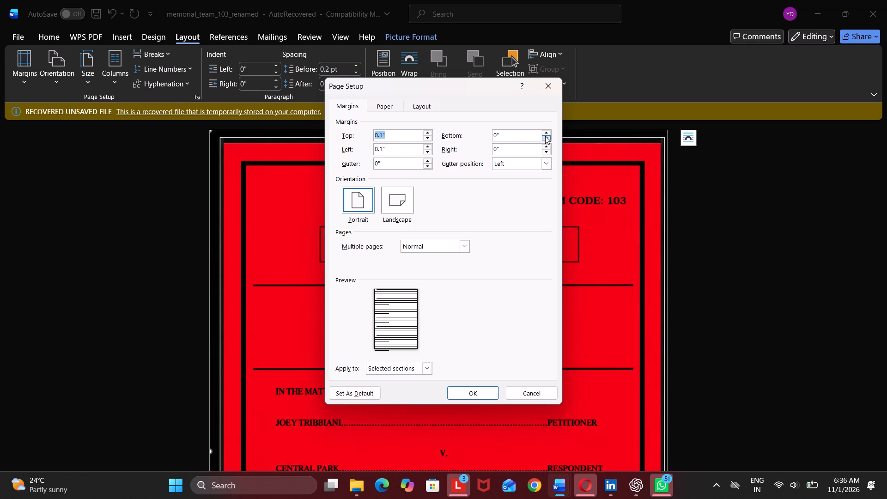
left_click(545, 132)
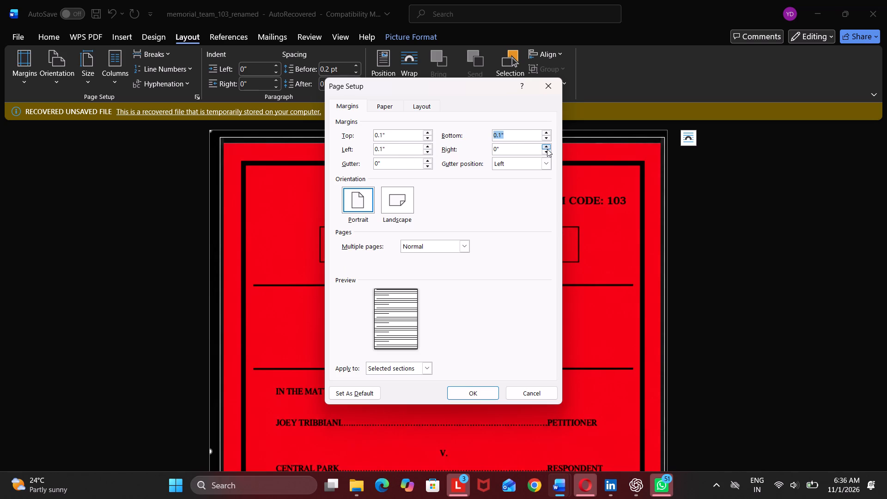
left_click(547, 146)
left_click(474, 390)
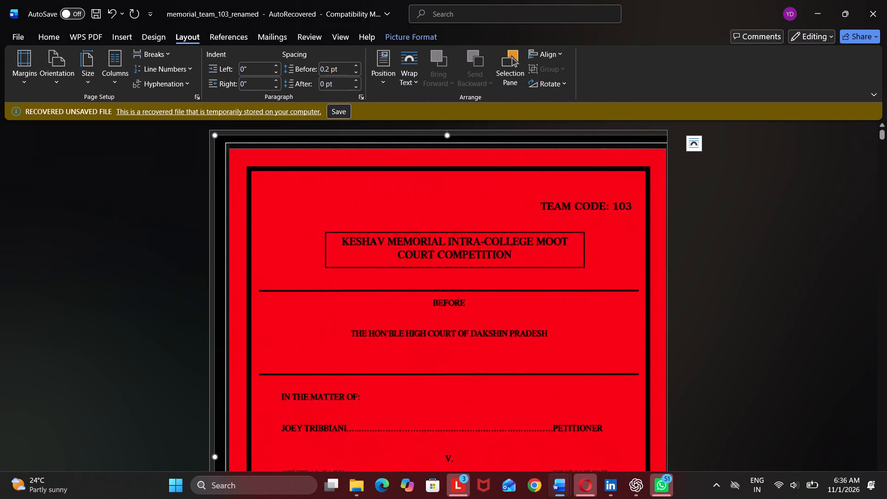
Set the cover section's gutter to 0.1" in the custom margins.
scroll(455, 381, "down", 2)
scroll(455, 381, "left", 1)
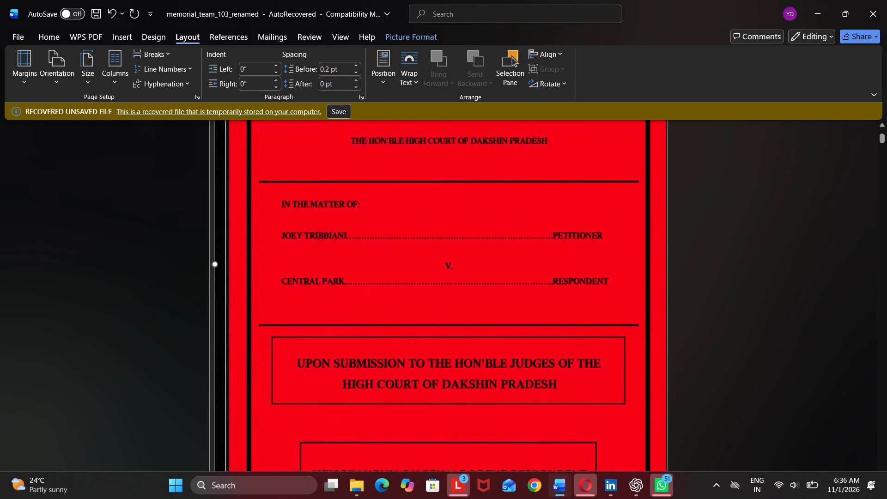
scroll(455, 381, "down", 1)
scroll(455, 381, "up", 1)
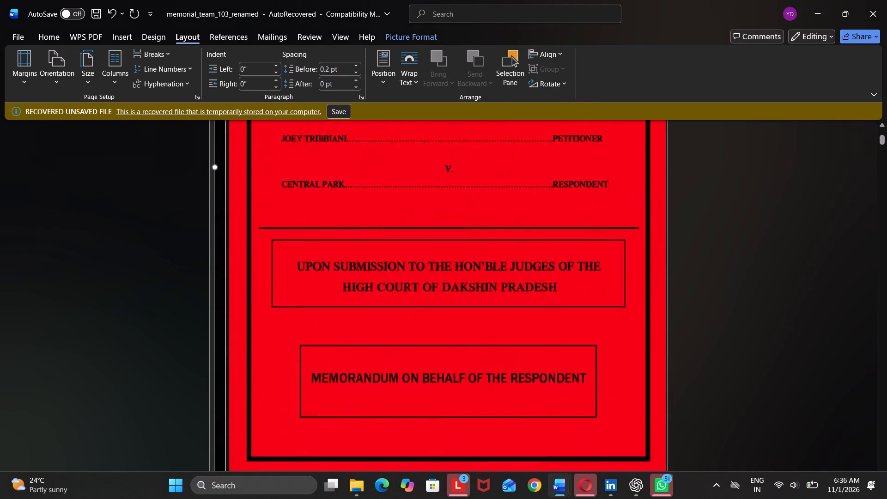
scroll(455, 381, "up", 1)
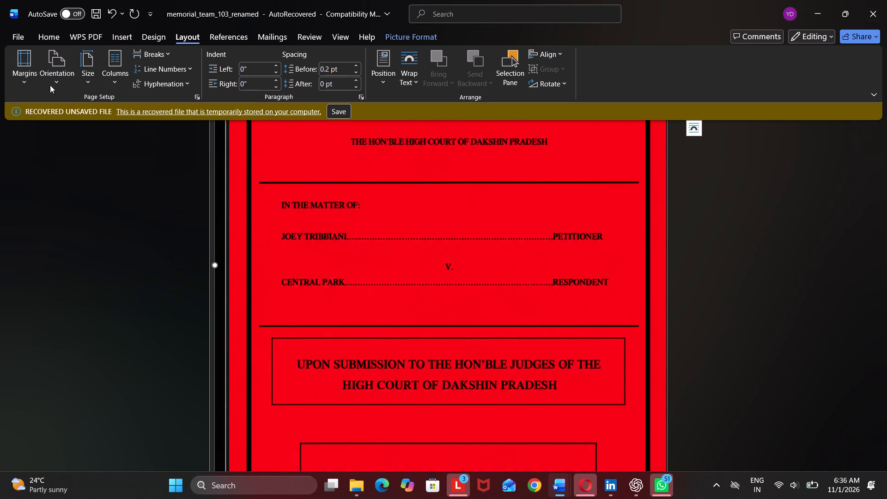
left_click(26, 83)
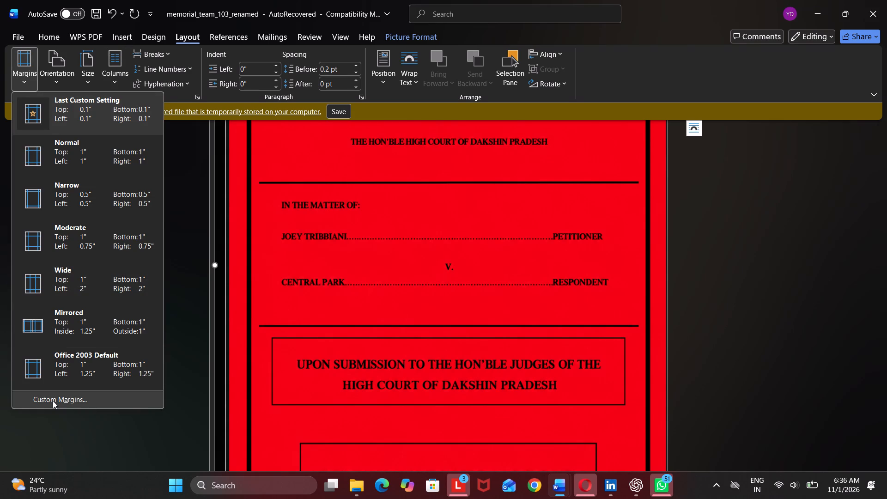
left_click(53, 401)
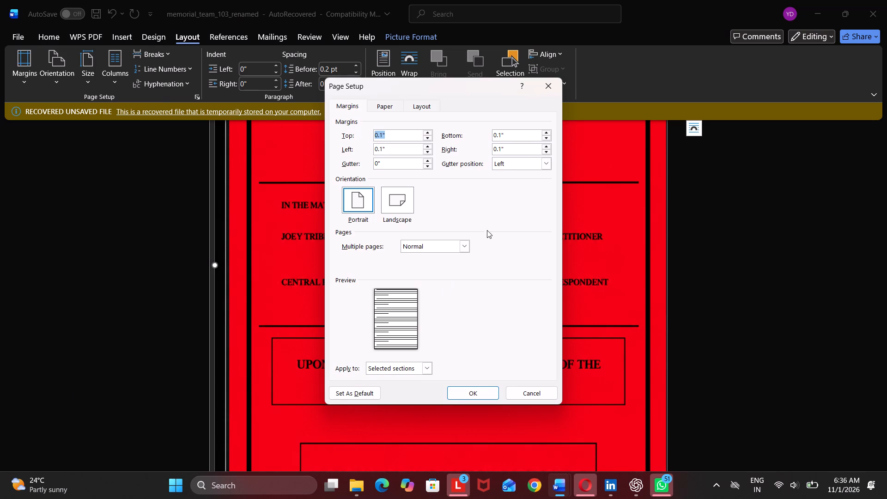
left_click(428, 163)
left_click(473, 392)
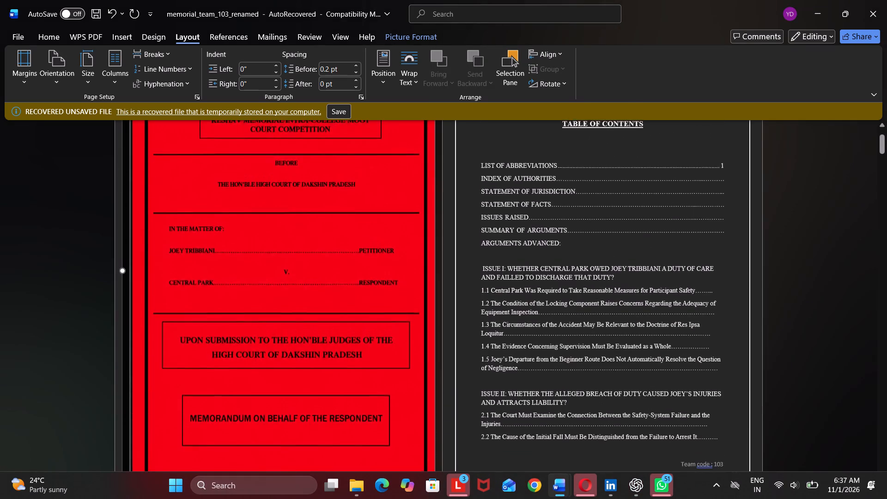
scroll(343, 286, "up", 5, "ctrl")
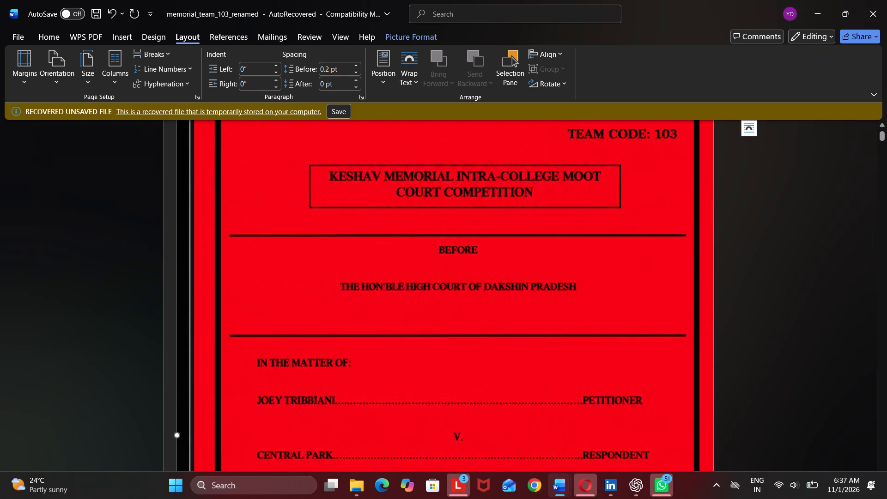
key("ctrl+minus")
key("ctrl+minus")
key("ctrl+minus")
key("ctrl+minus")
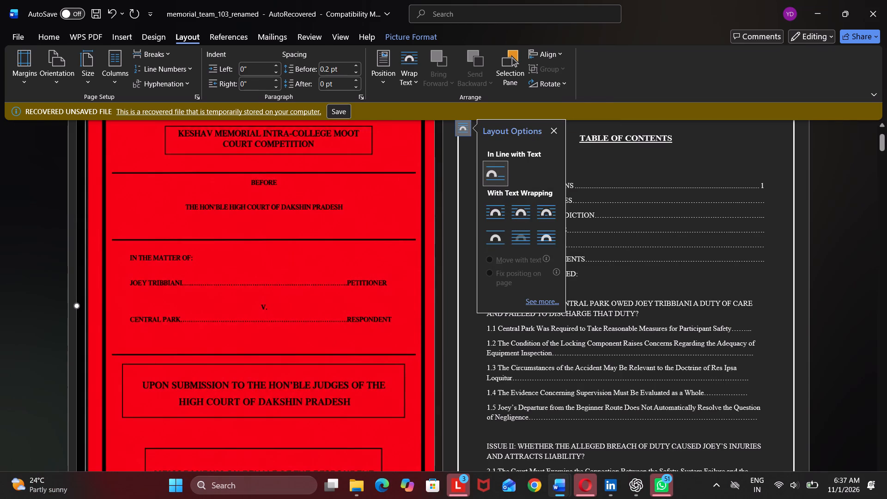
scroll(419, 280, "up", 5, "ctrl")
scroll(419, 280, "down", 3, "ctrl")
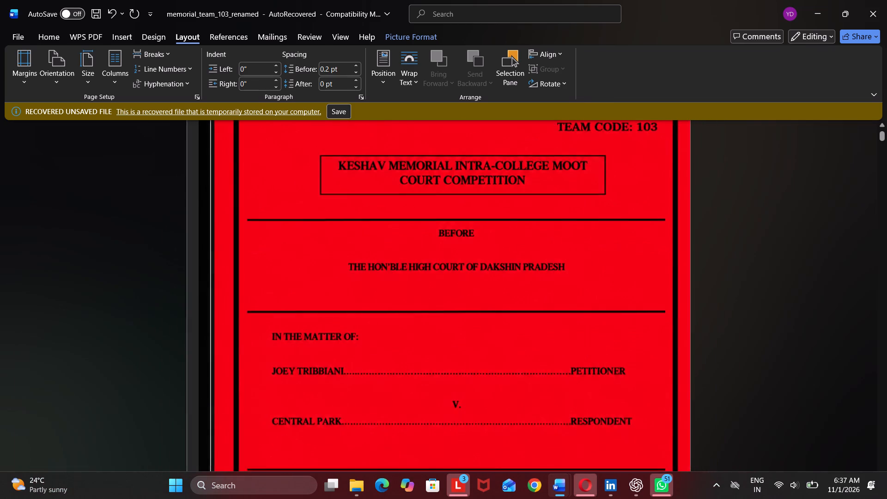
Set the cover section's top, bottom, left and right margins and its gutter to 0".
left_click(116, 37)
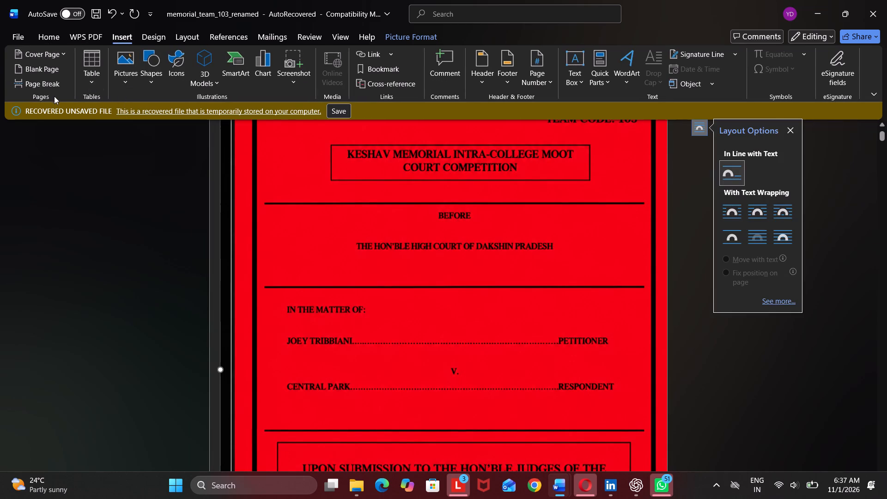
left_click(183, 35)
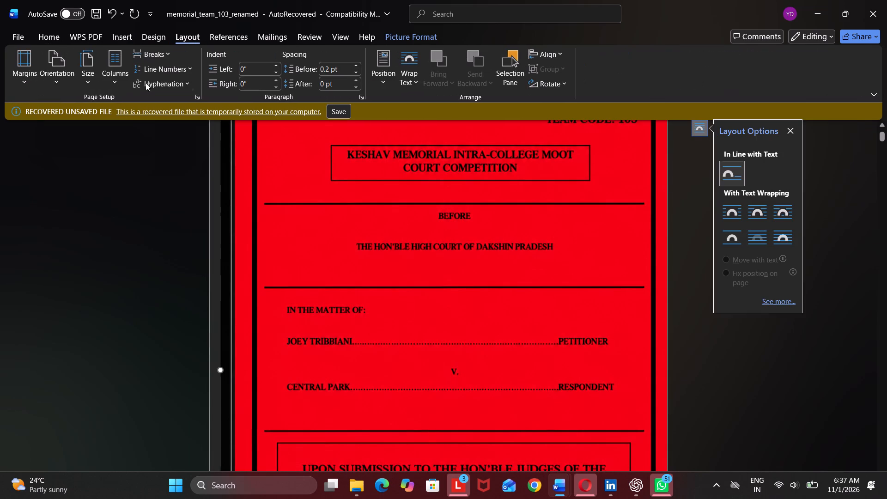
left_click(32, 79)
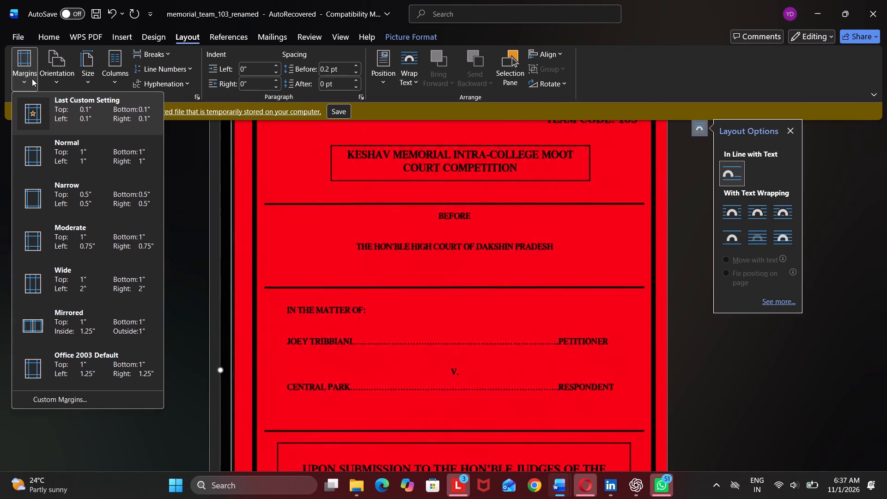
left_click(63, 409)
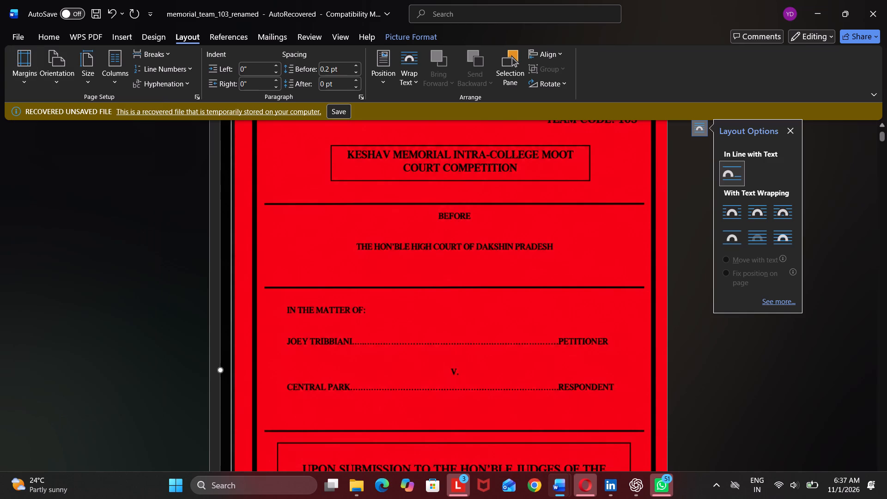
left_click(18, 85)
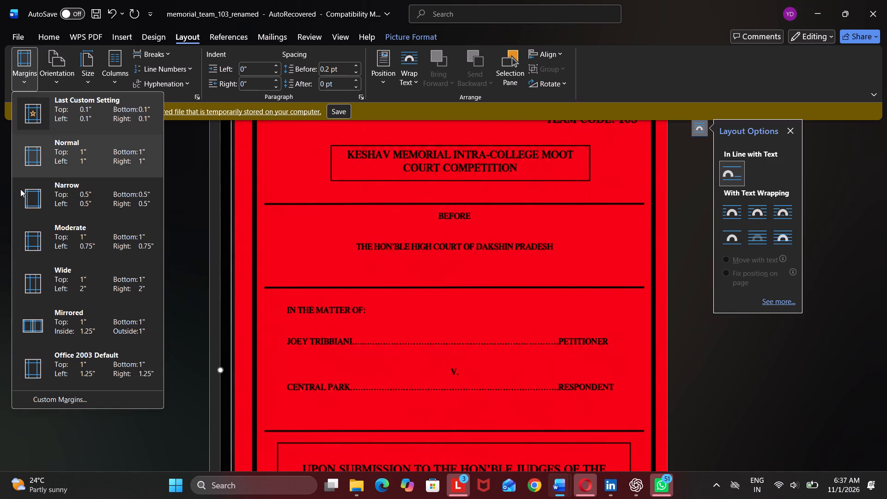
left_click(48, 393)
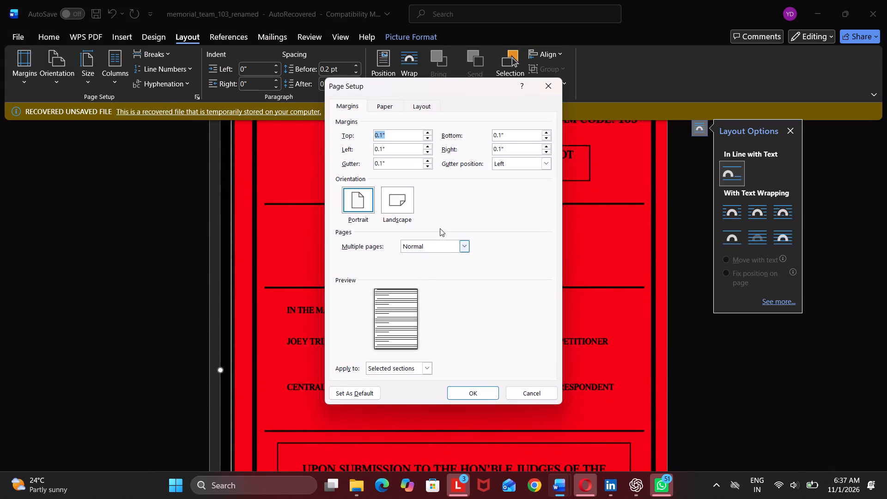
left_click(430, 139)
left_click(428, 151)
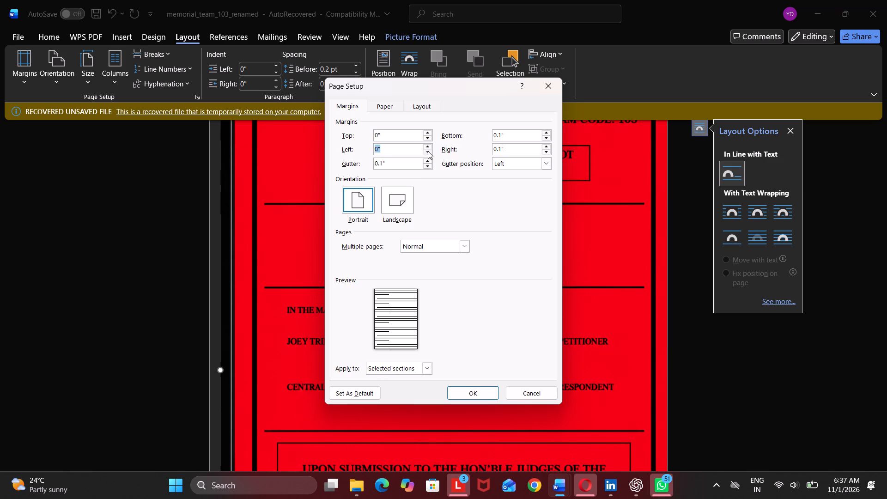
left_click(429, 167)
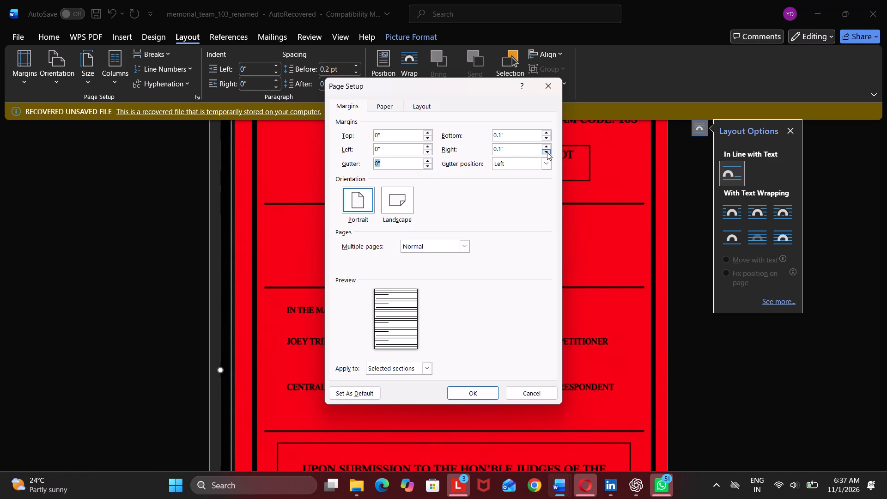
left_click(547, 152)
left_click(546, 140)
left_click(474, 393)
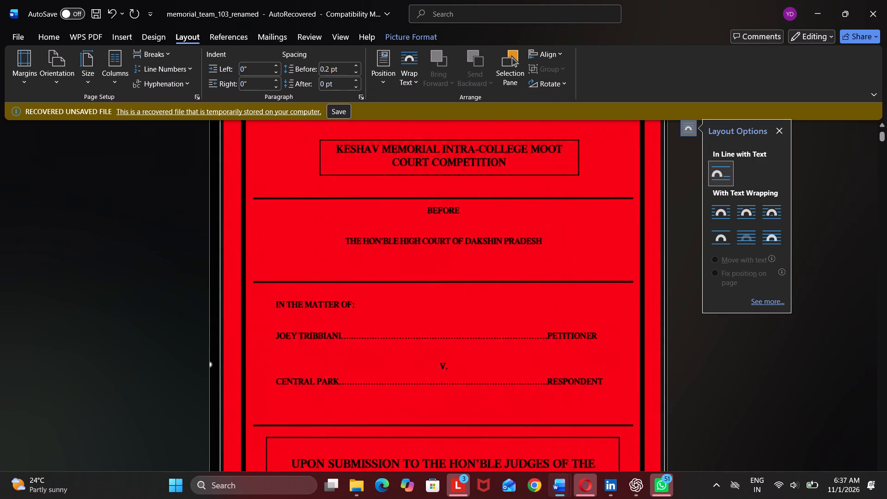
Review the memorial from the red respondent cover through the contents, abbreviations, authorities and facts to the Statement of Issues page.
left_click(723, 405)
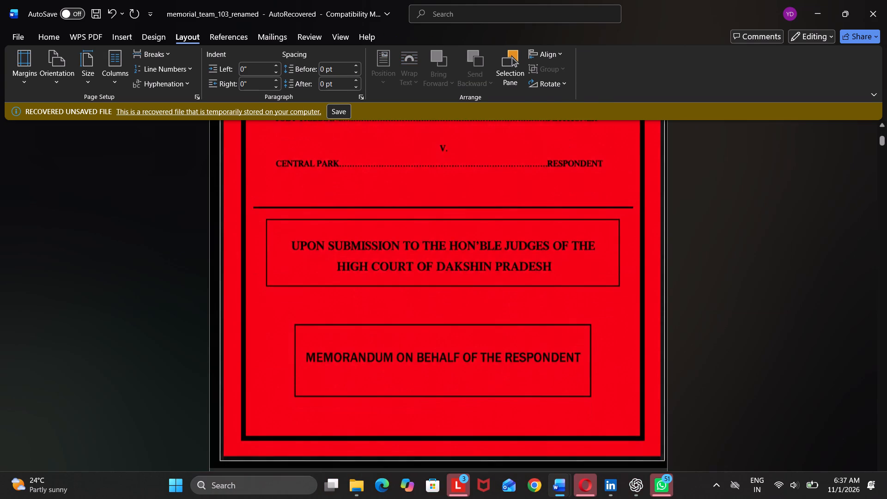
scroll(641, 315, "down", 3)
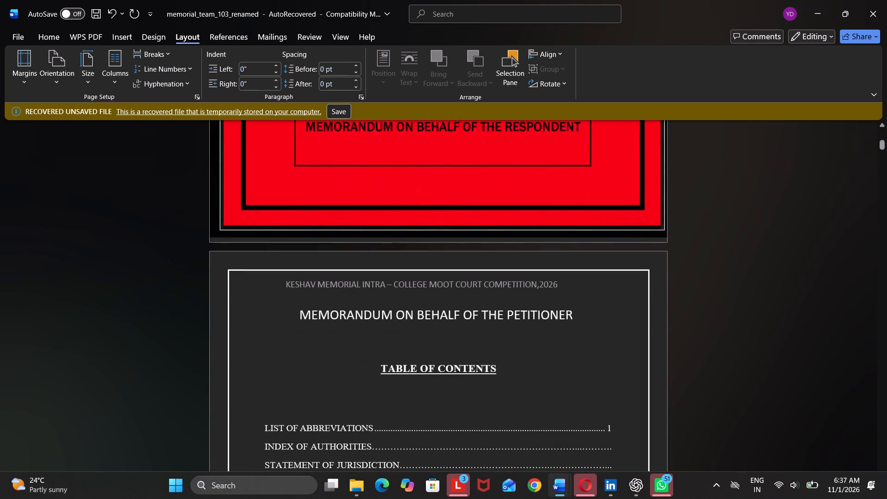
scroll(641, 315, "down", 2)
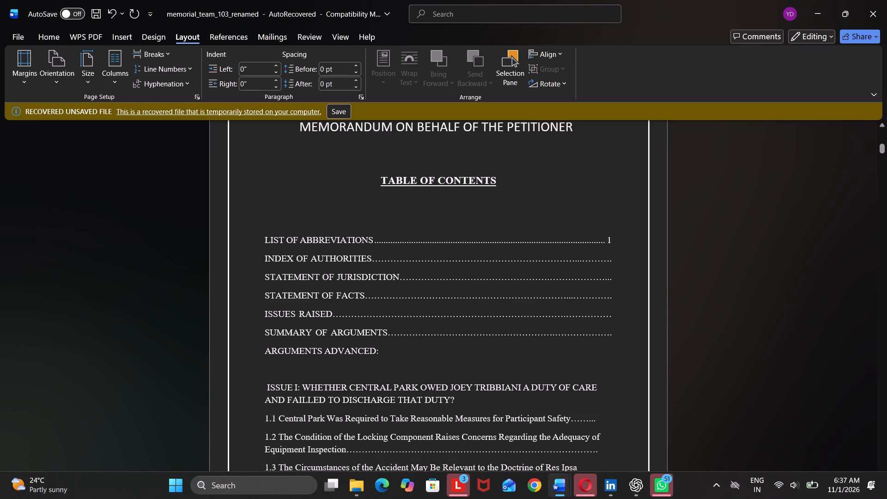
scroll(531, 355, "down", 1)
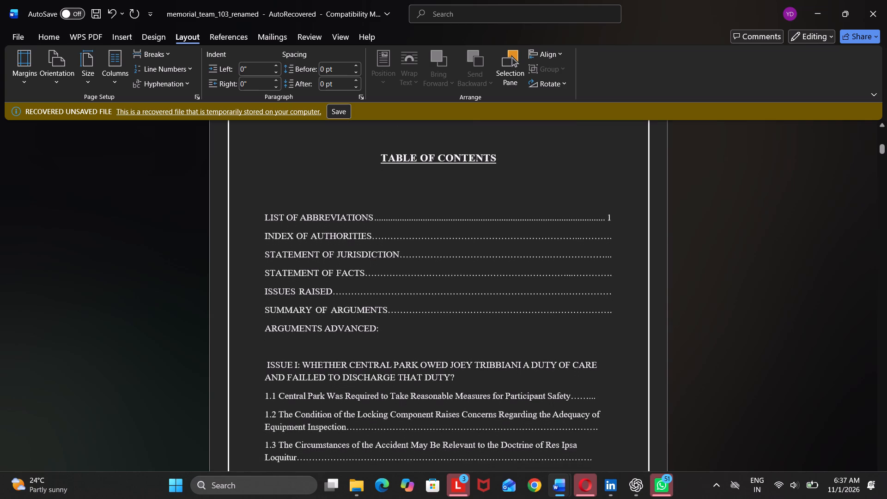
scroll(531, 355, "down", 9)
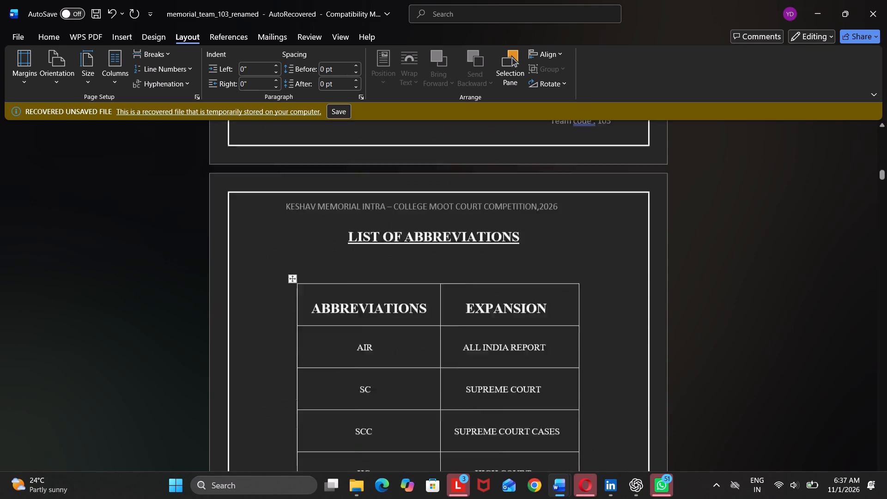
scroll(531, 355, "down", 7)
scroll(531, 355, "up", 2)
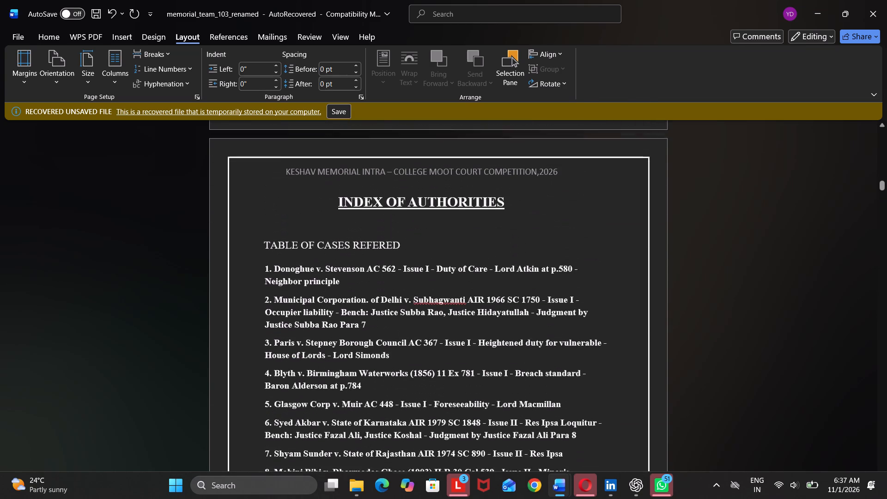
scroll(531, 355, "down", 3)
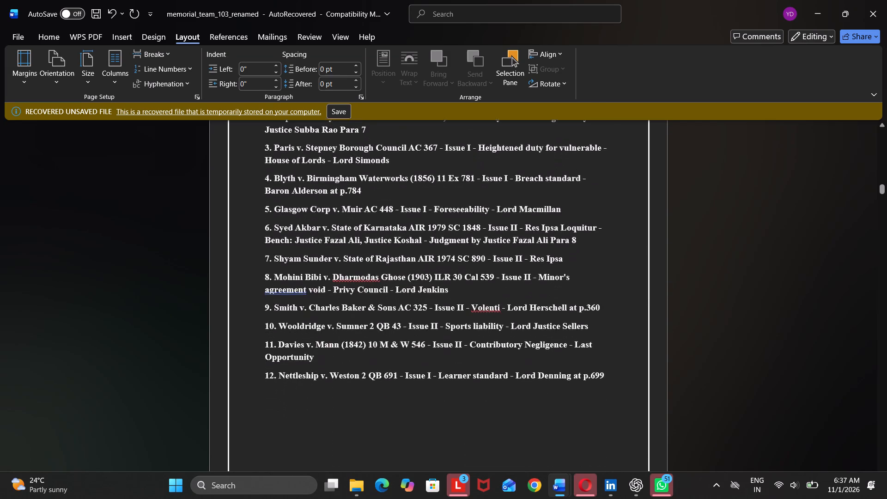
scroll(531, 355, "down", 7)
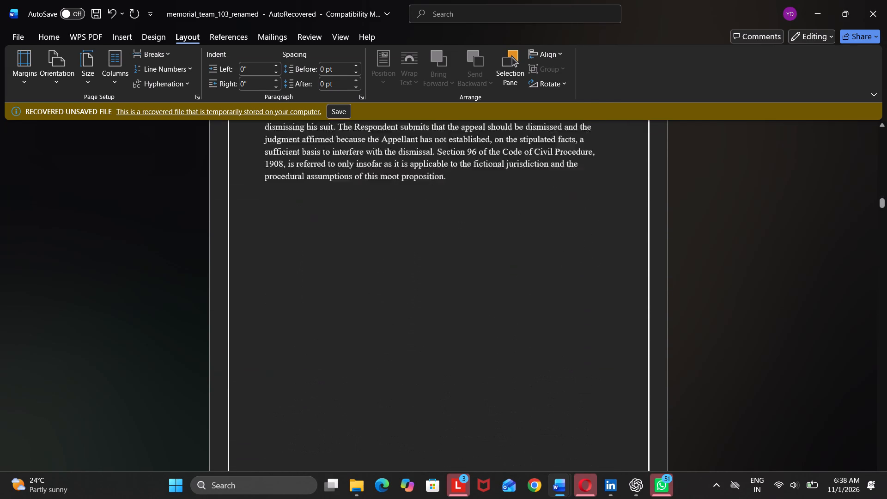
scroll(531, 355, "down", 8)
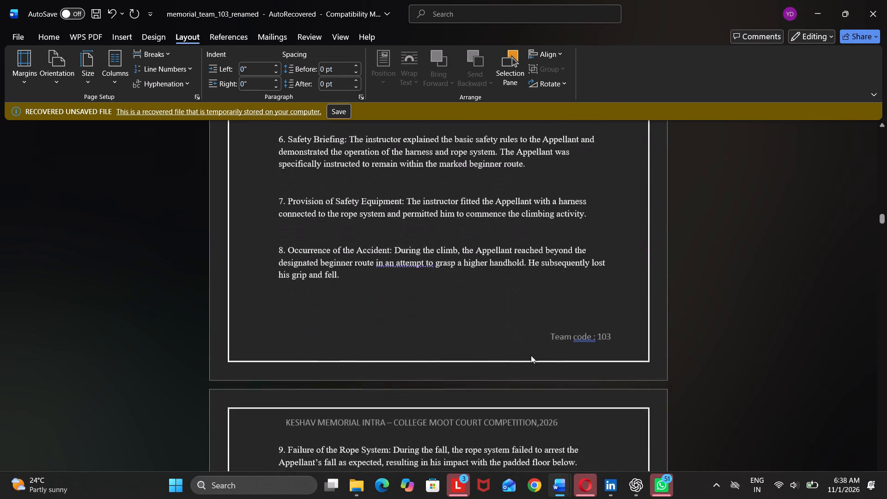
scroll(531, 355, "down", 7)
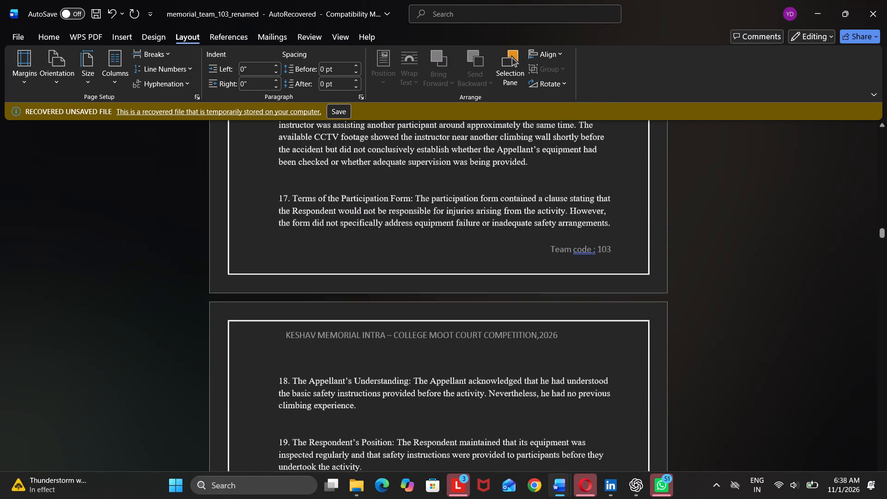
scroll(531, 355, "down", 9)
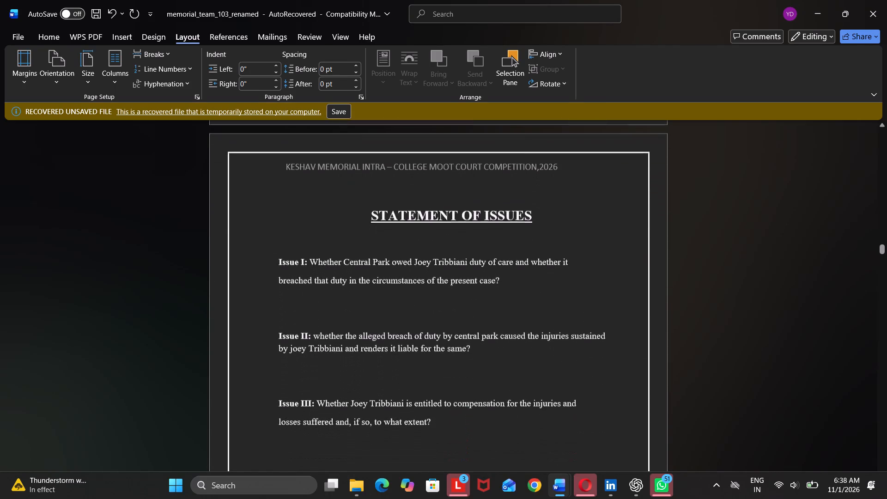
scroll(531, 355, "down", 1)
scroll(531, 355, "up", 10)
scroll(531, 355, "up", 20)
scroll(531, 355, "up", 6)
scroll(531, 355, "down", 1)
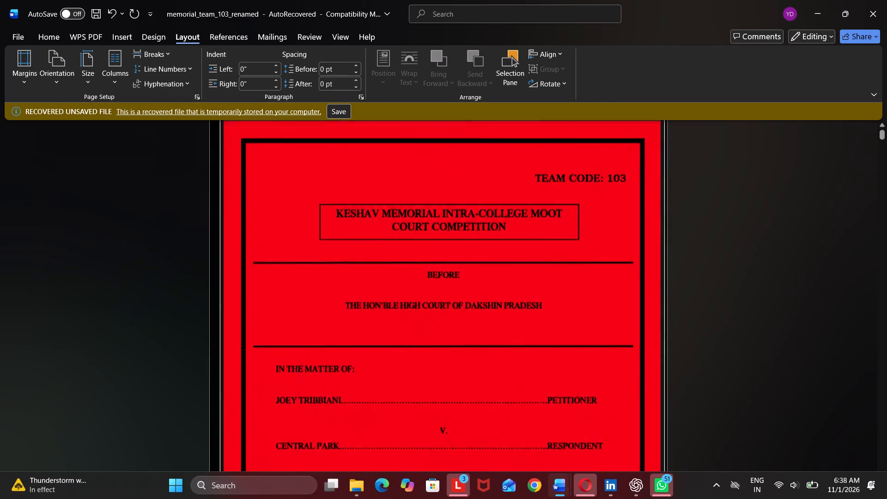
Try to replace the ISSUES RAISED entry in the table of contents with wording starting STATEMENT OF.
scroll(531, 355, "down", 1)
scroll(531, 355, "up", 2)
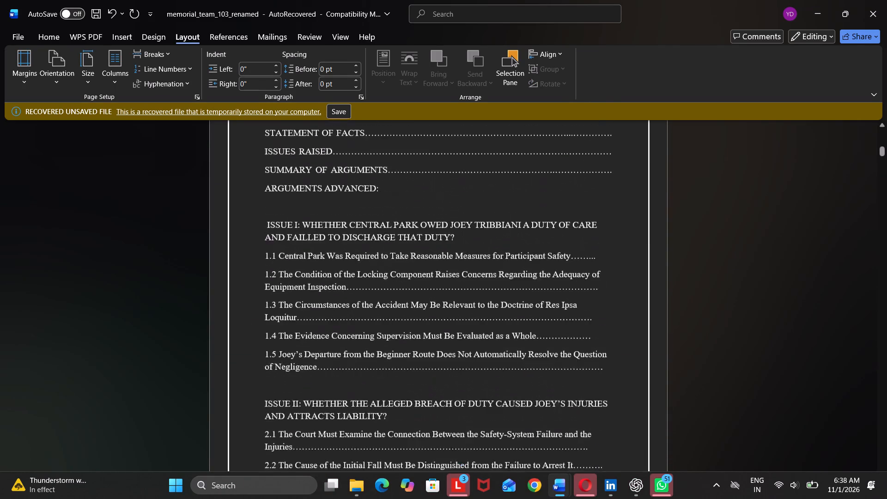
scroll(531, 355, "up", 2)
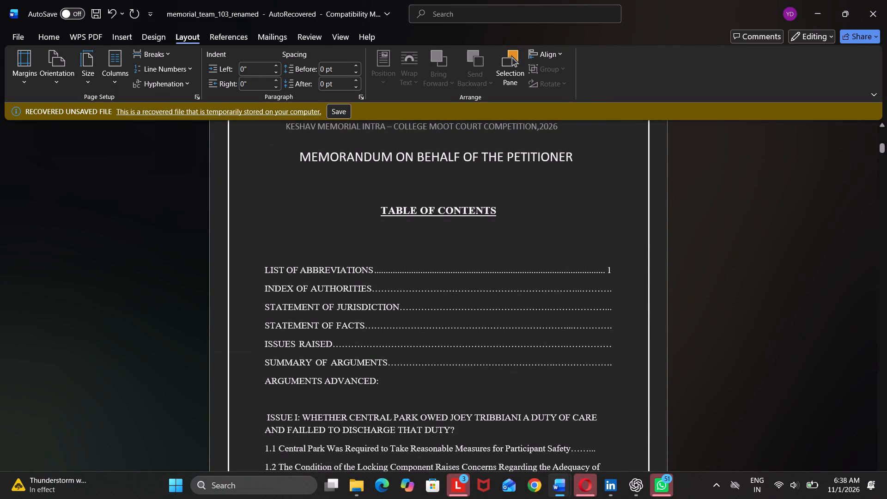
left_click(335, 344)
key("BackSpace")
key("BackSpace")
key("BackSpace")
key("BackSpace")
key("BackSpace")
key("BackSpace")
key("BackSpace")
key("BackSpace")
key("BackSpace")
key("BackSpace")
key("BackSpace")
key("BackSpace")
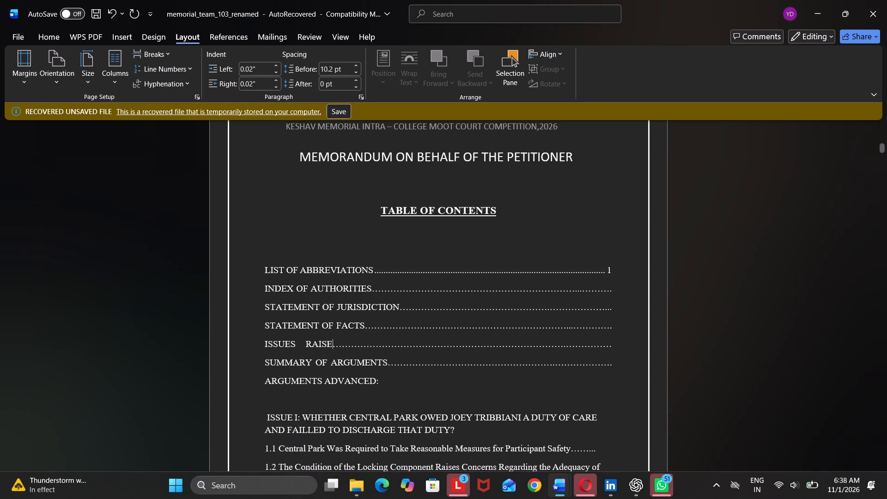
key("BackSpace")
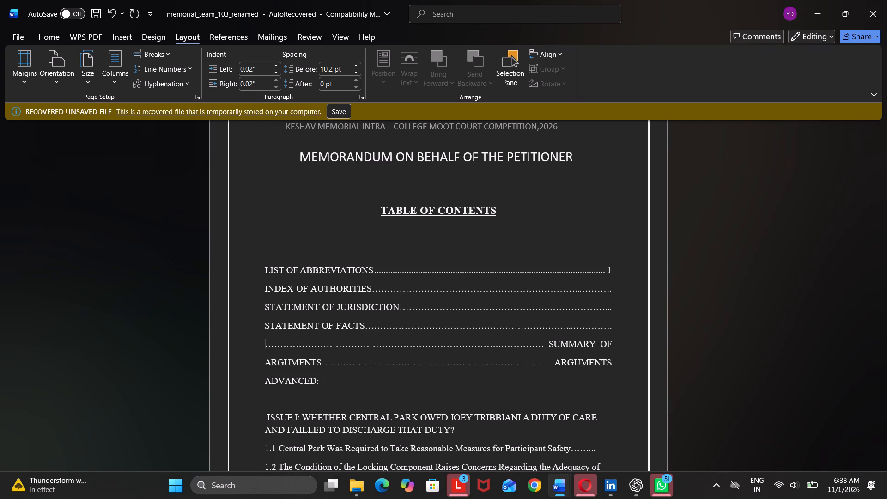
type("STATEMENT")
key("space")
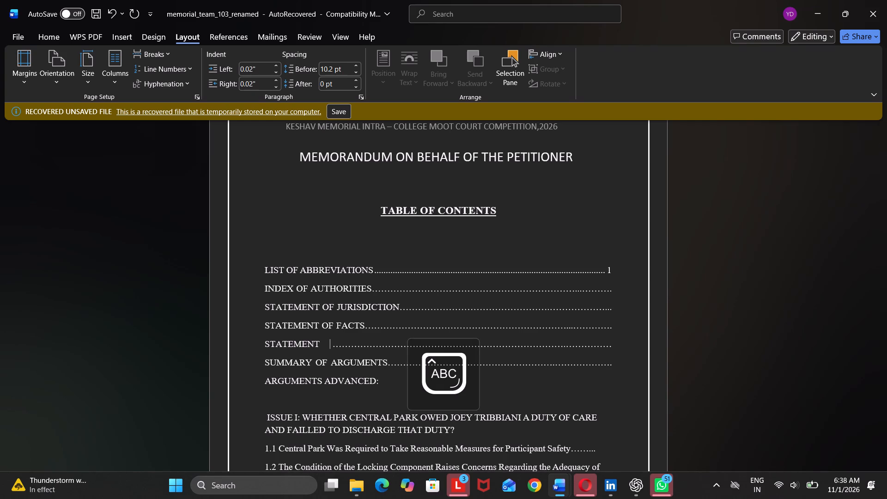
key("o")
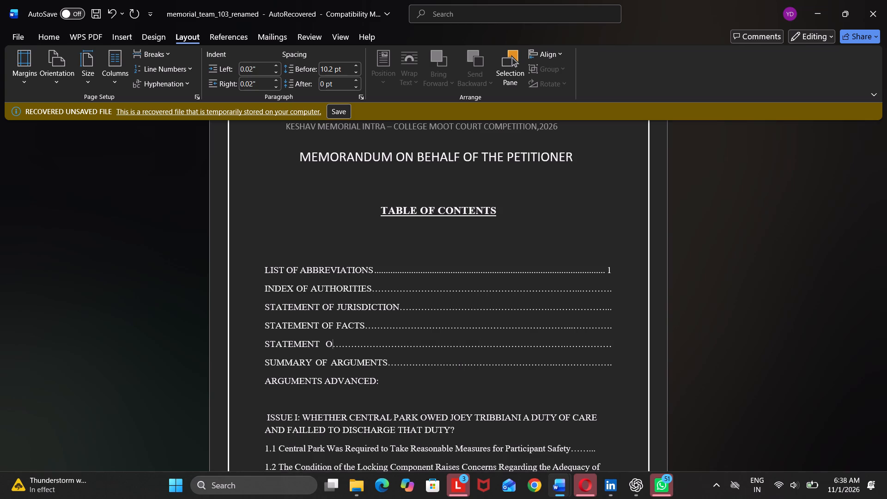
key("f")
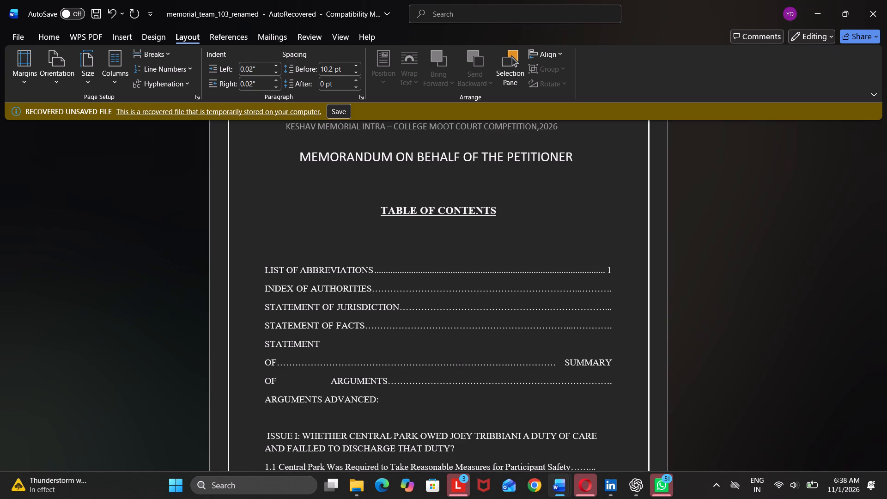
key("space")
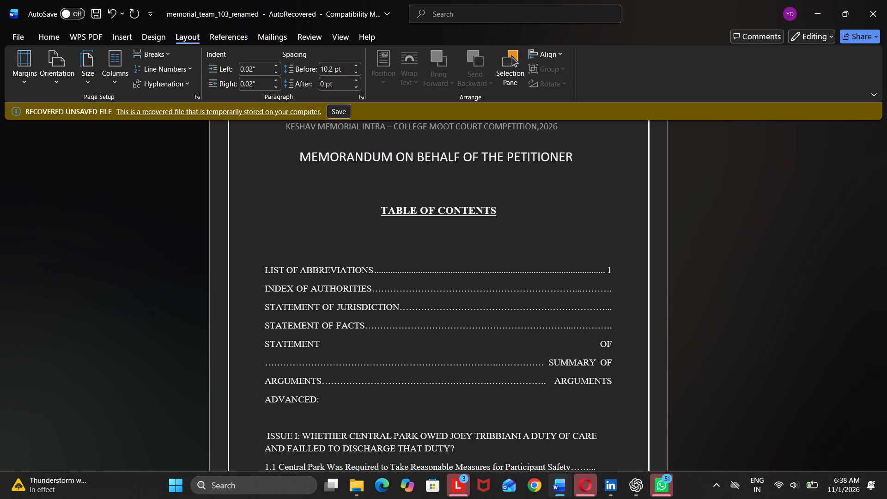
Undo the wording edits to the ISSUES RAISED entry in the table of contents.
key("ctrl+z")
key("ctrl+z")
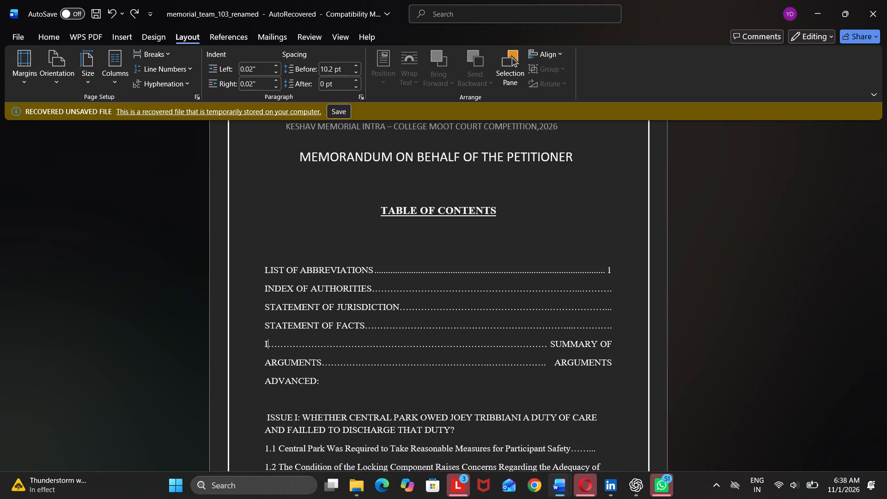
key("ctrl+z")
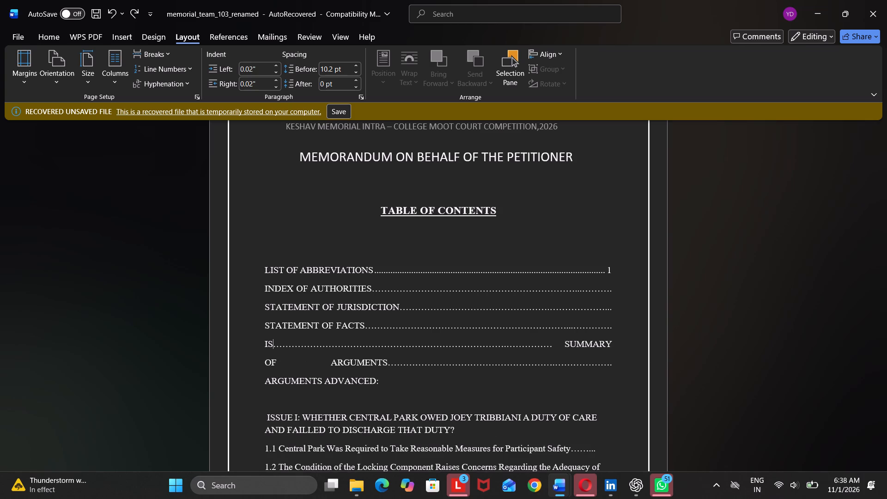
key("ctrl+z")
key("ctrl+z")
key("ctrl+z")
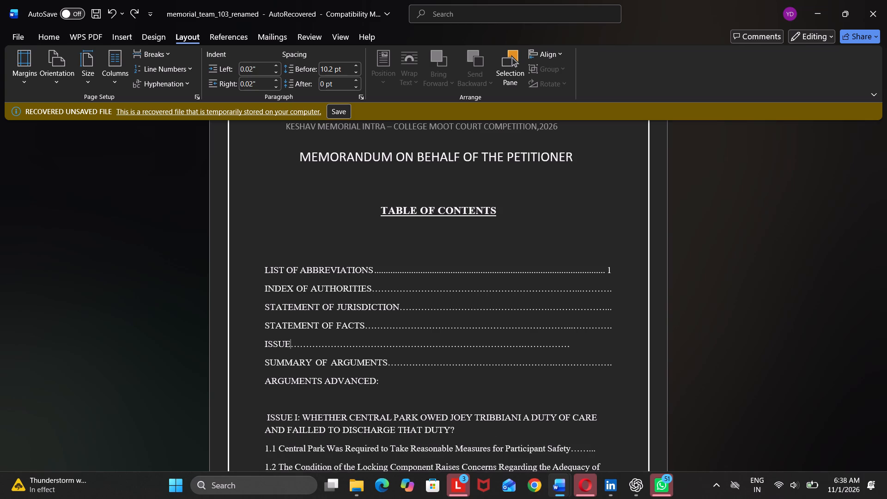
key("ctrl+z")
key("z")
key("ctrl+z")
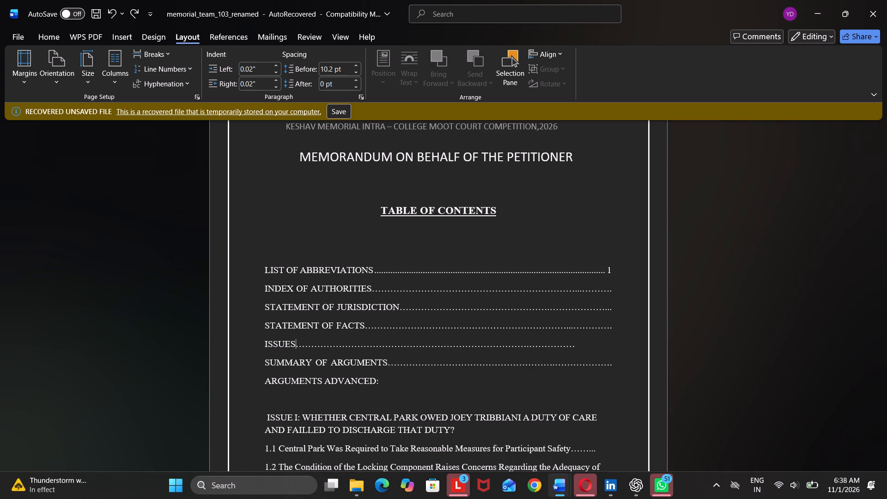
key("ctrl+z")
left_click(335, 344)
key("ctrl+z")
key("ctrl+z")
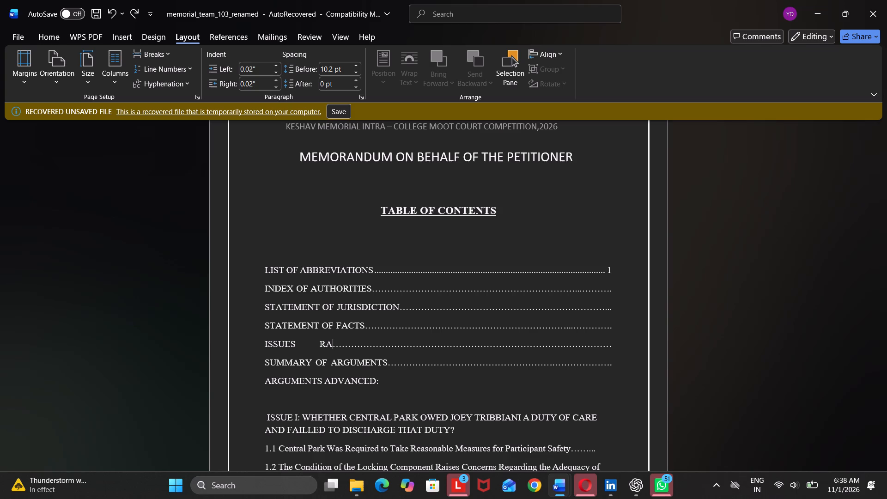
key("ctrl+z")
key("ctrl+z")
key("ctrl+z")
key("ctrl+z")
Undo the recent cover margin and gutter changes and the last resize of the red cover picture, checking its fit on the page.
key("ctrl+z")
scroll(410, 356, "down", 3)
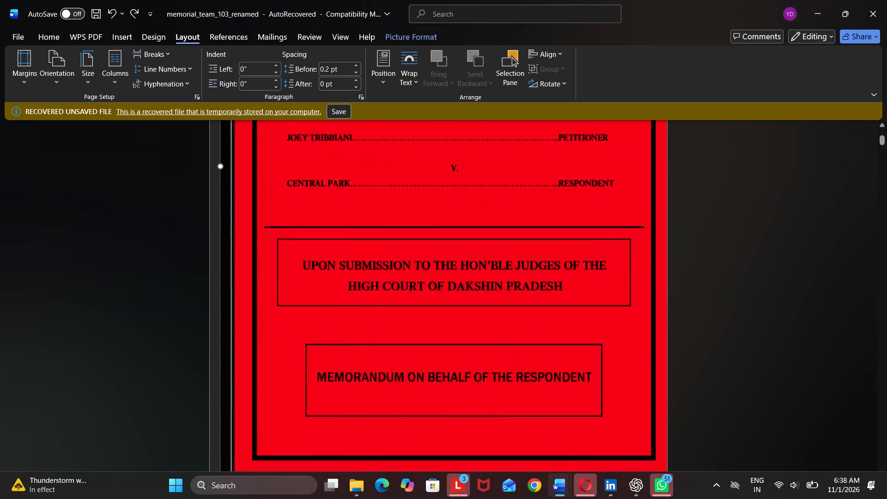
scroll(410, 356, "down", 1)
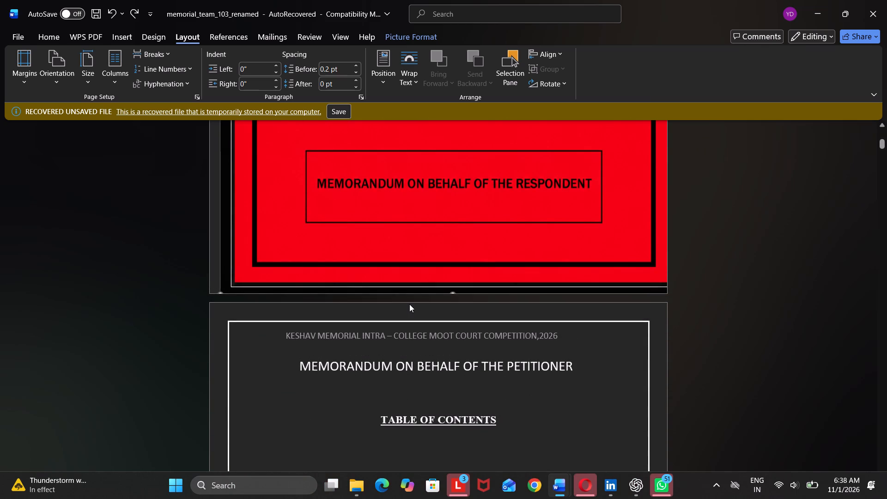
key("ctrl+z")
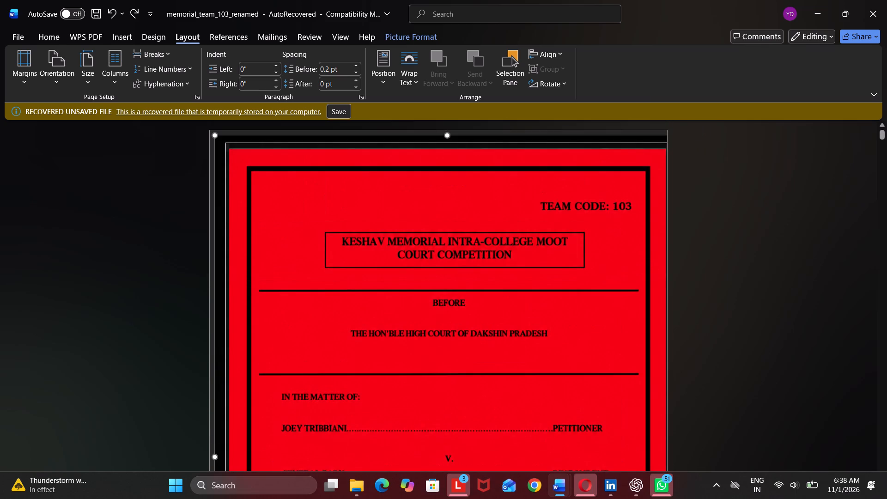
key("ctrl+z")
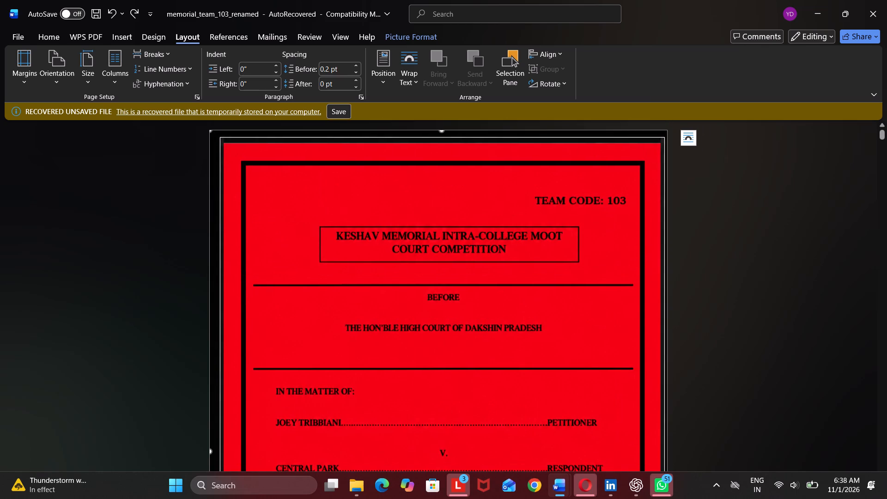
scroll(423, 310, "down", 5)
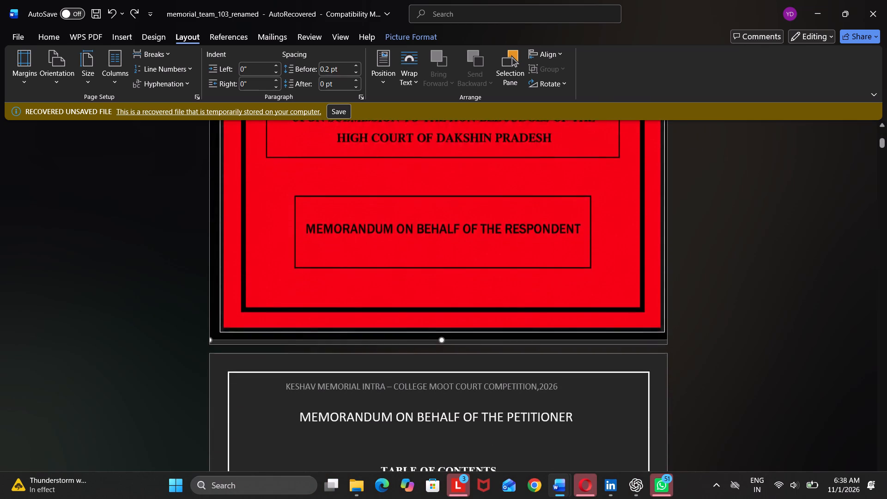
scroll(423, 310, "down", 1)
key("ctrl+z")
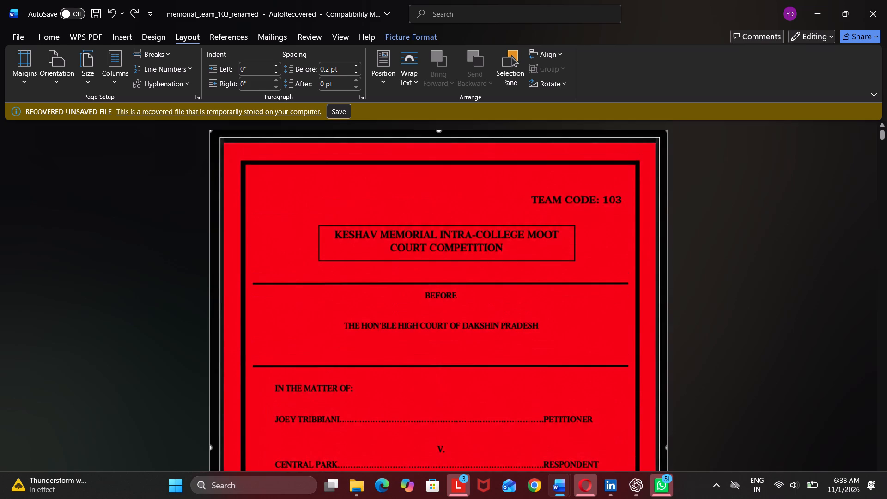
scroll(423, 310, "down", 5)
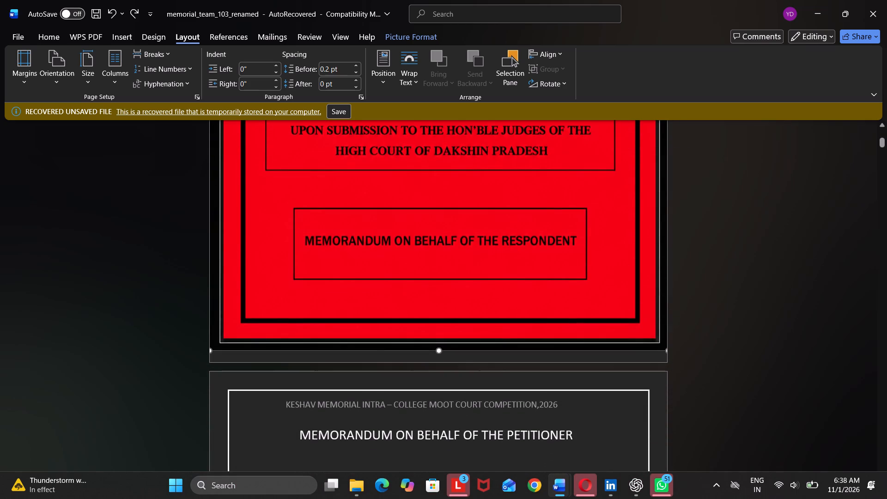
scroll(424, 399, "down", 1)
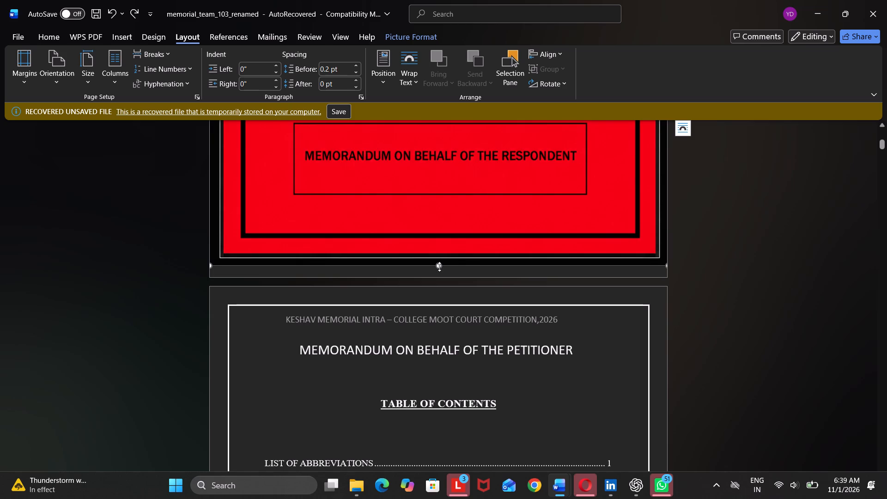
Stretch the red respondent cover picture down to the bottom edge of page one and deselect it.
left_click_drag(439, 267, 441, 278)
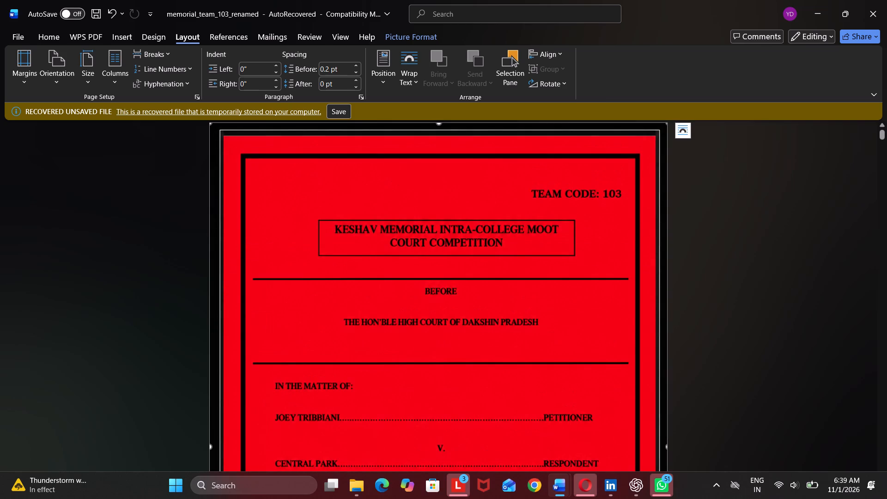
scroll(437, 320, "down", 4)
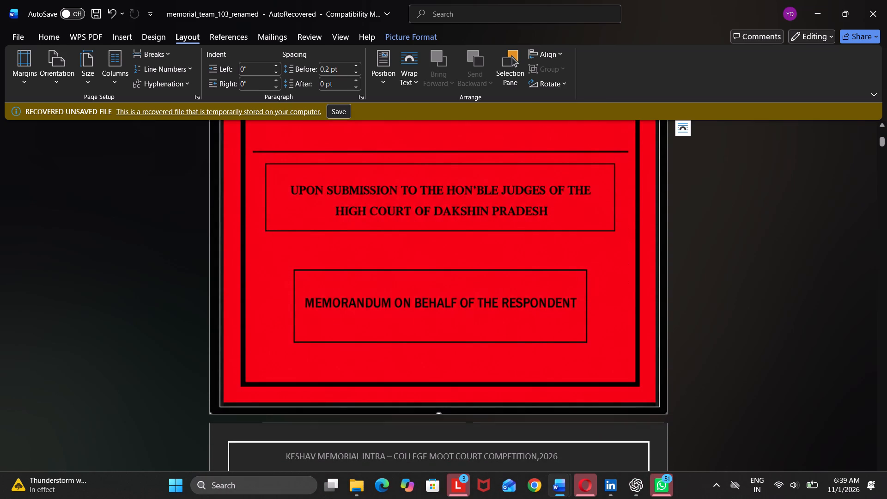
left_click(612, 317)
left_click(733, 305)
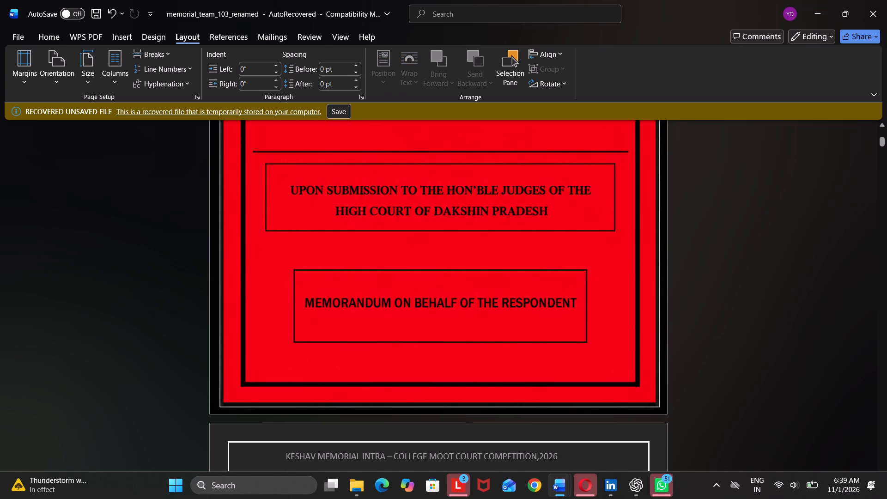
Replace the ISSUES RAISED wording in the table of contents with STATEMENT OF ISSUES, keeping its dot leader.
scroll(549, 337, "down", 3)
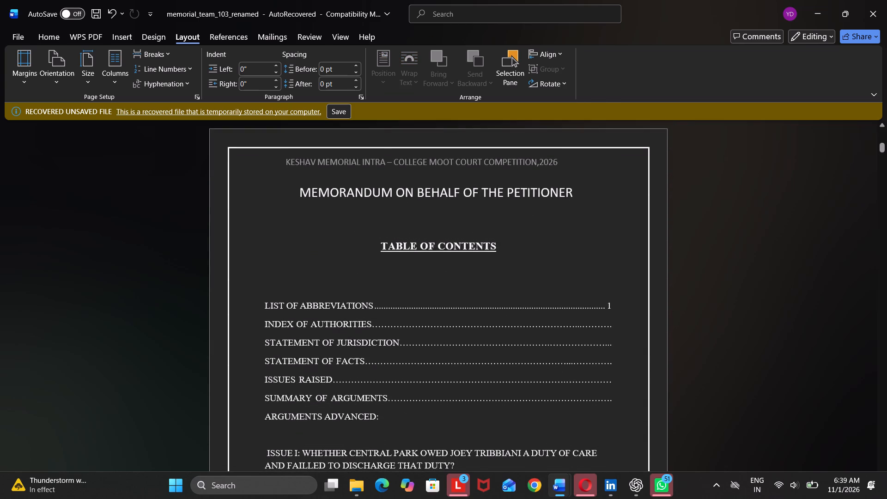
scroll(475, 341, "down", 1)
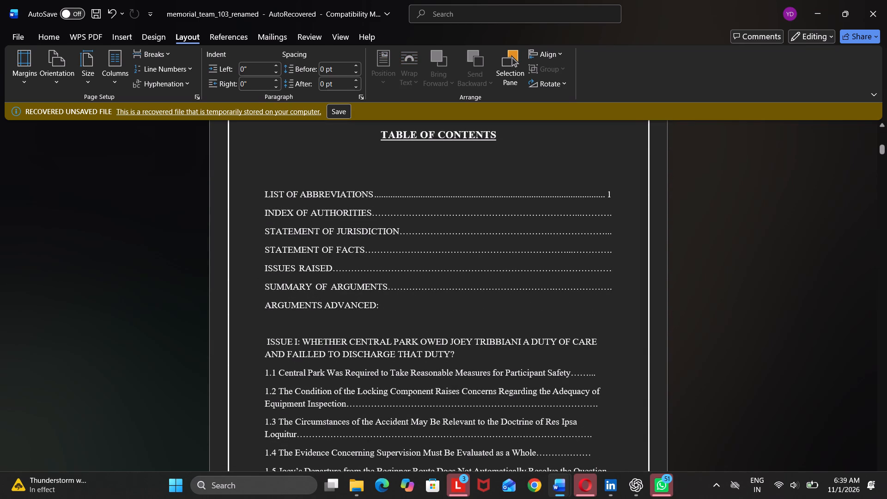
left_click(334, 268)
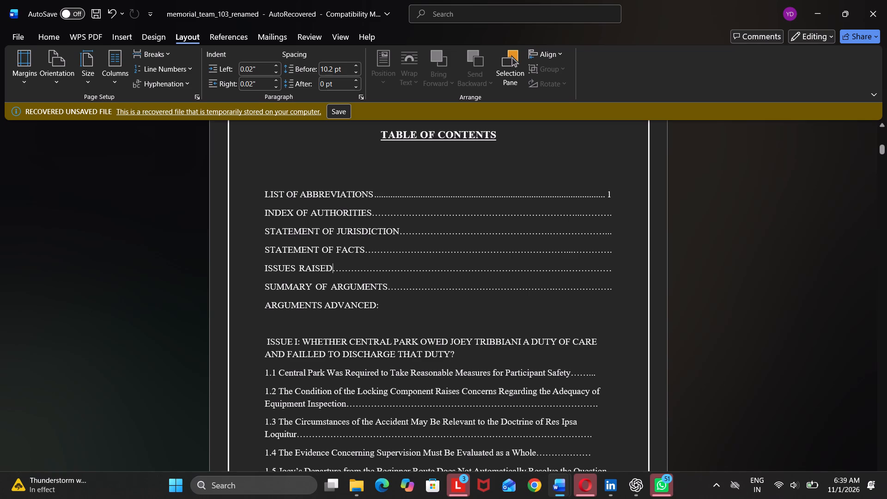
key("BackSpace")
key("BackSpace")
key("BackSpace")
key("BackSpace")
key("BackSpace")
key("BackSpace")
key("BackSpace")
key("BackSpace")
key("BackSpace")
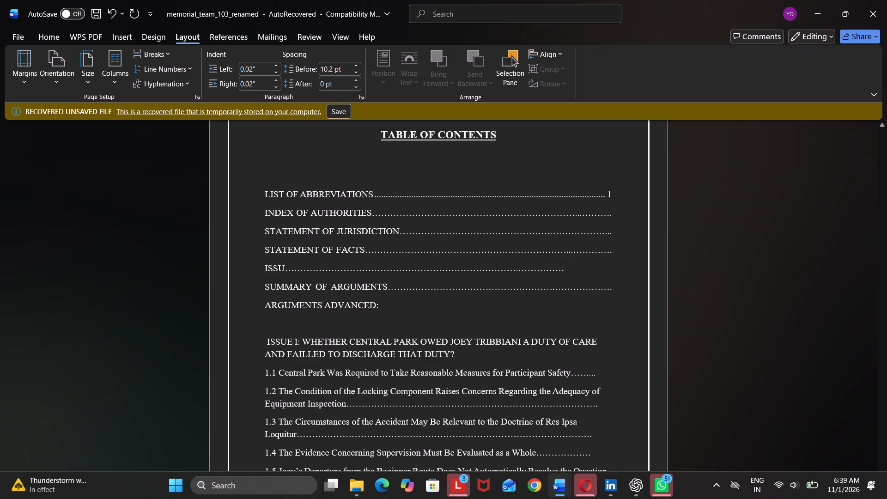
key("BackSpace")
key("BackSpace")
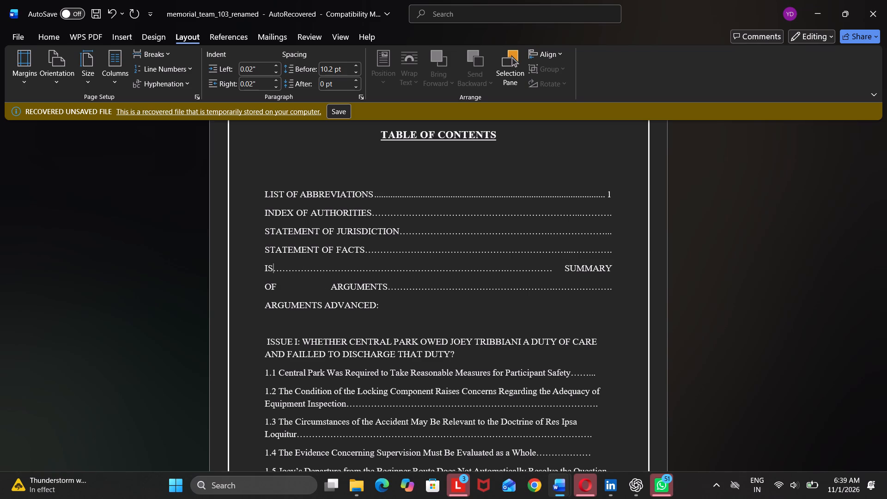
key("BackSpace")
key("BackSpace")
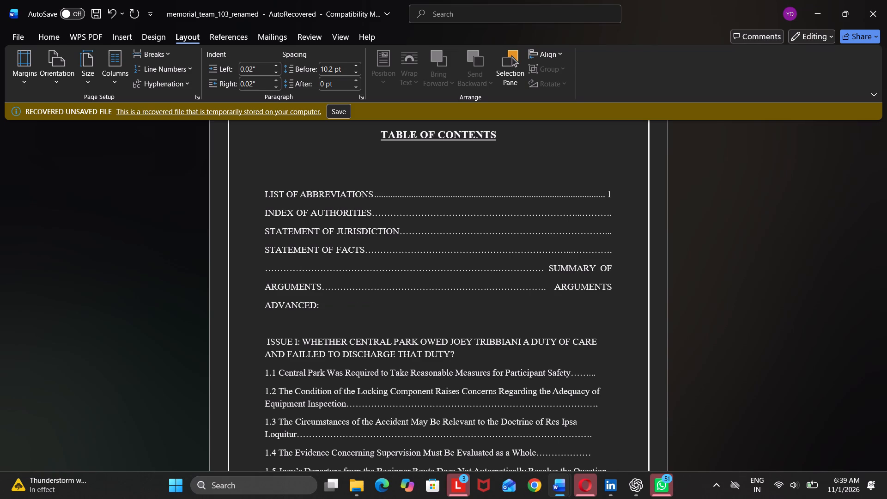
key("s")
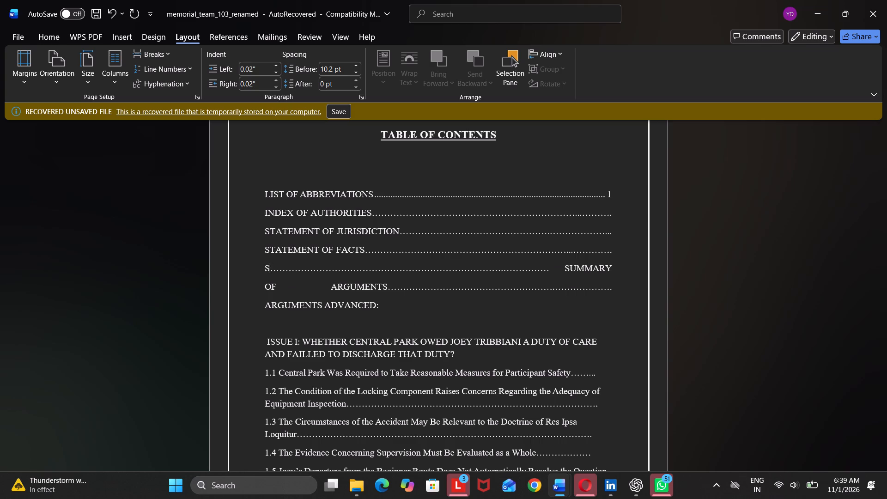
type("TATEMENT")
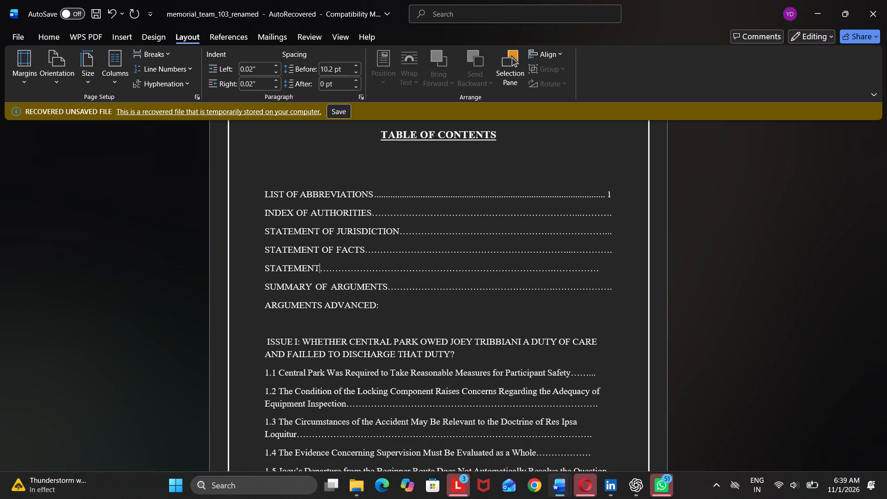
key("space")
type("OF")
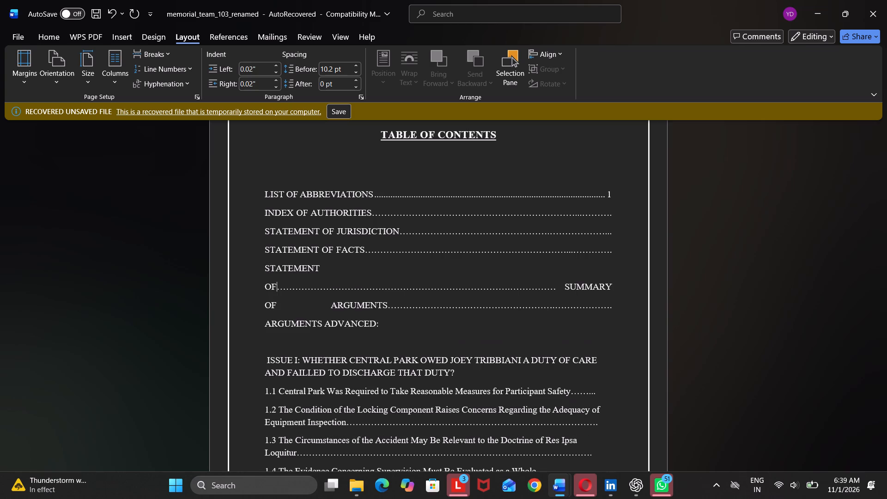
key("space")
type("ISSUES")
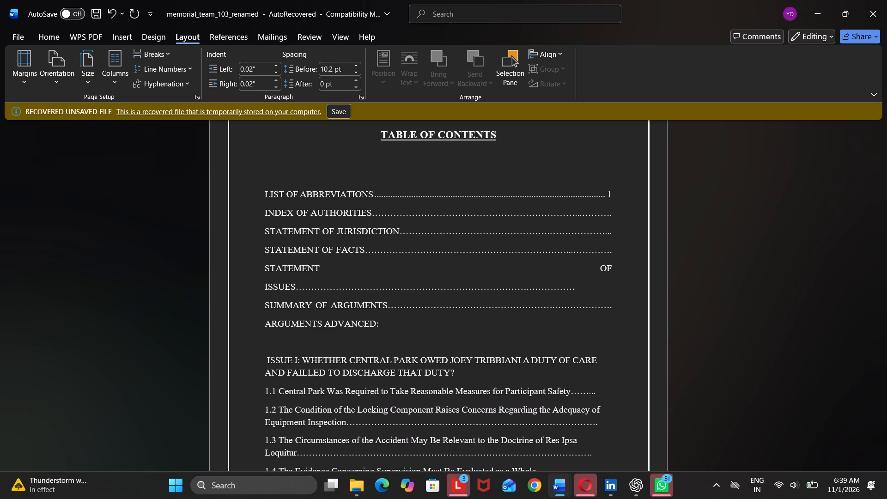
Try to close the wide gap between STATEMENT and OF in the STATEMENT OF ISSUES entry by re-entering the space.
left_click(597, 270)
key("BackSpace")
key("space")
Insert a paragraph break after the STATEMENT OF FACTS dot leader so the STATEMENT OF ISSUES entry starts its own paragraph.
left_click(264, 258)
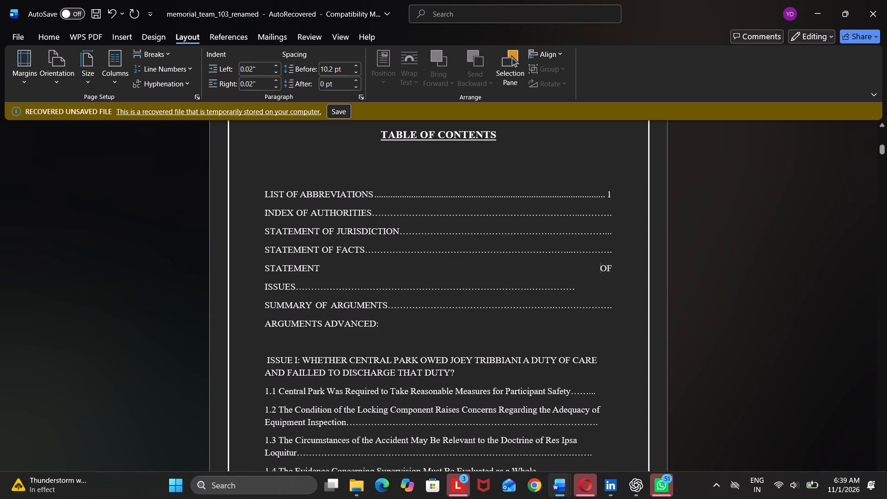
left_click(268, 266)
left_click(616, 253)
key("Return")
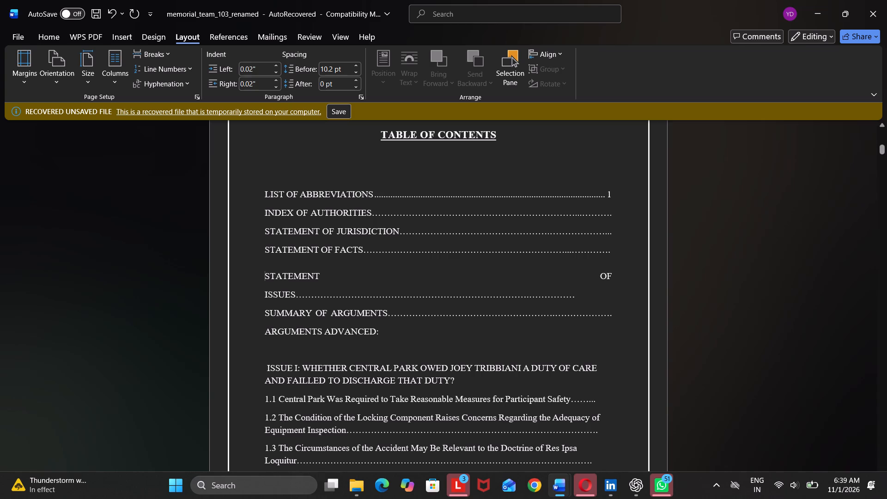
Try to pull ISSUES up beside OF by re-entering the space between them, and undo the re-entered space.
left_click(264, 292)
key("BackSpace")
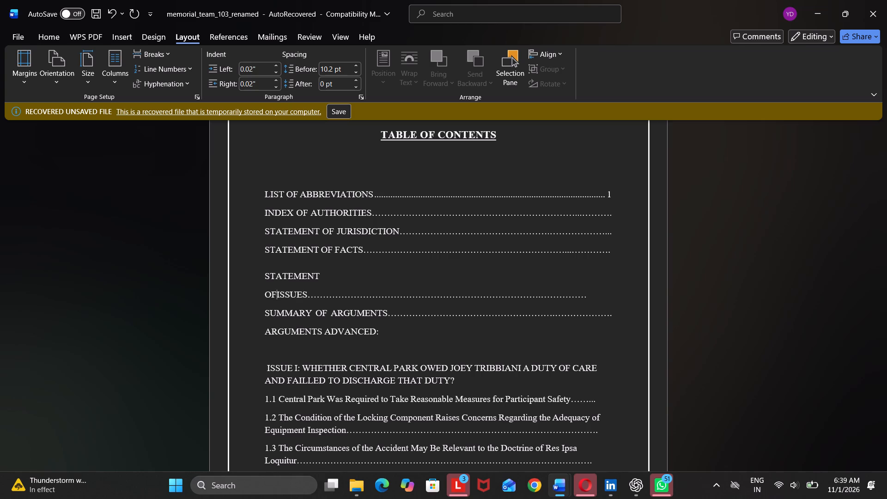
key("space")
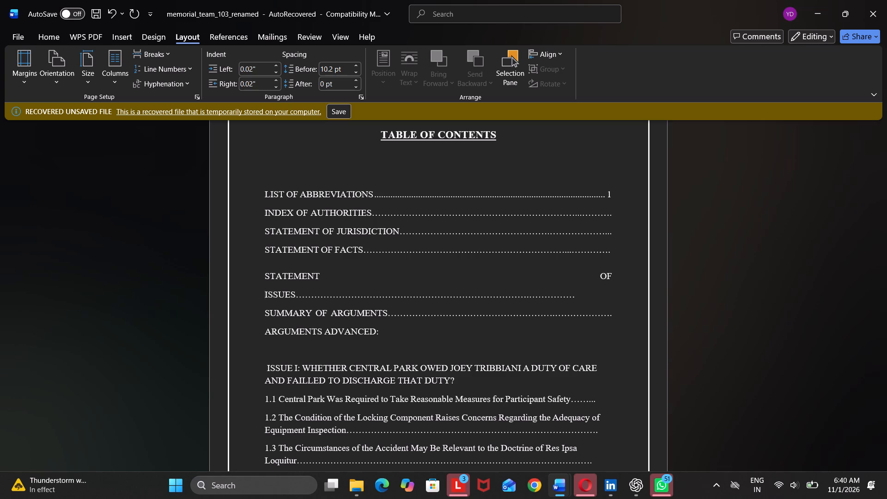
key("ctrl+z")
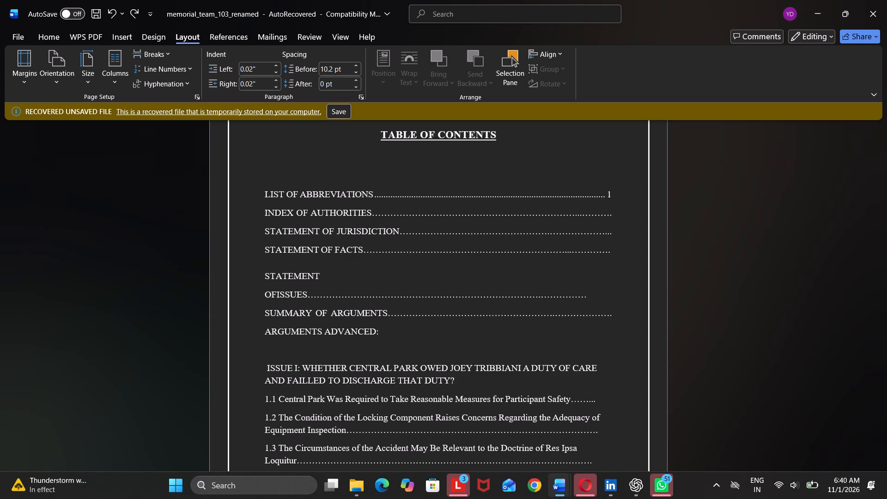
Delete the STATEMENT OF ISSUES wording, leaving its dot leader, and start SUMMARY OF ARGUMENTS in a new paragraph.
left_click_drag(263, 270, 282, 280)
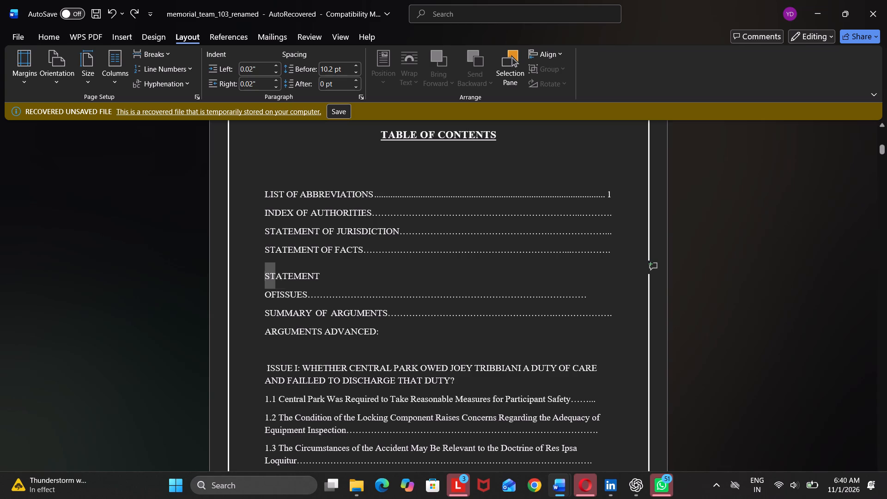
left_click_drag(282, 280, 303, 298)
key("backslash")
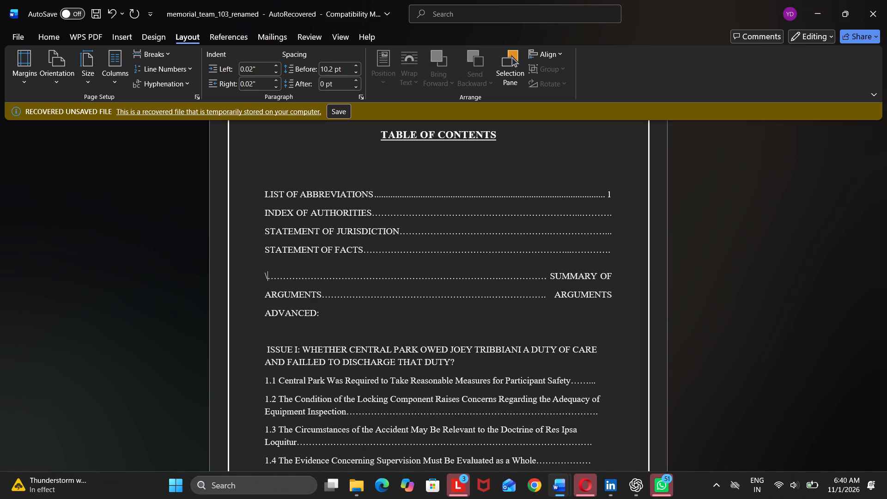
key("BackSpace")
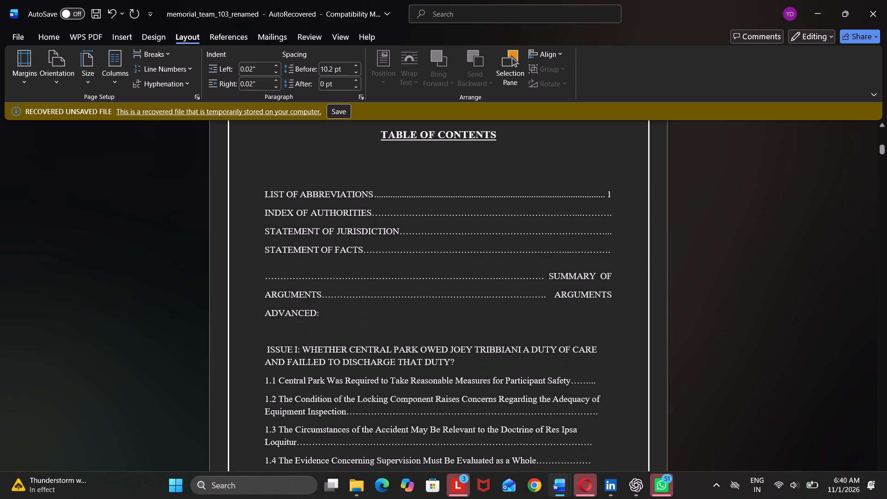
left_click(548, 273)
key("Return")
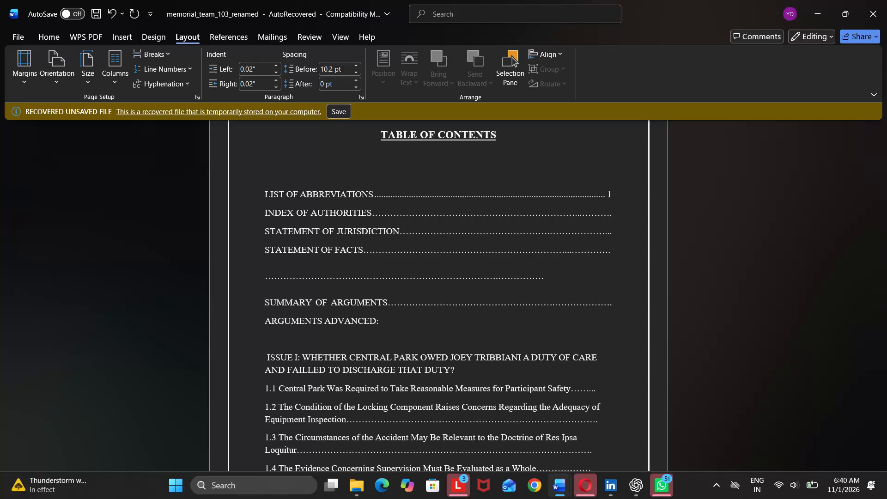
Enter STATEMENT OF ISSUES before the bare dot leader above SUMMARY OF ARGUMENTS.
left_click(263, 279)
type("STATEMENT")
key("space")
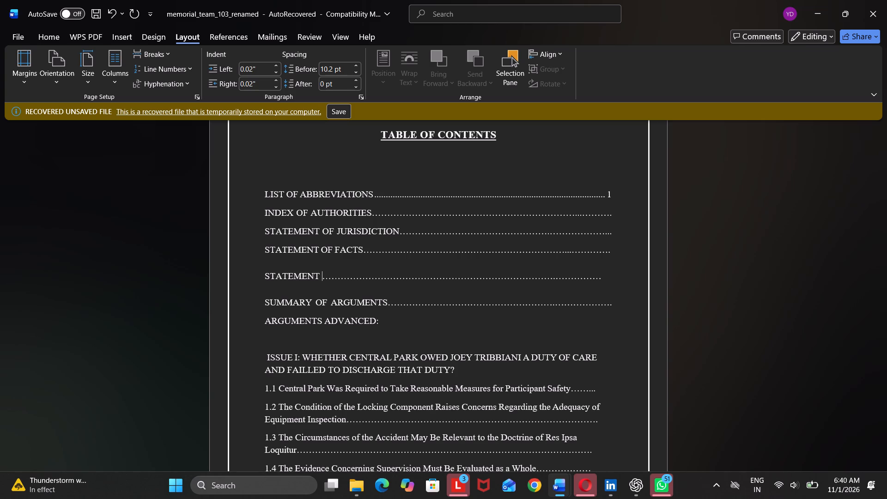
type("OF")
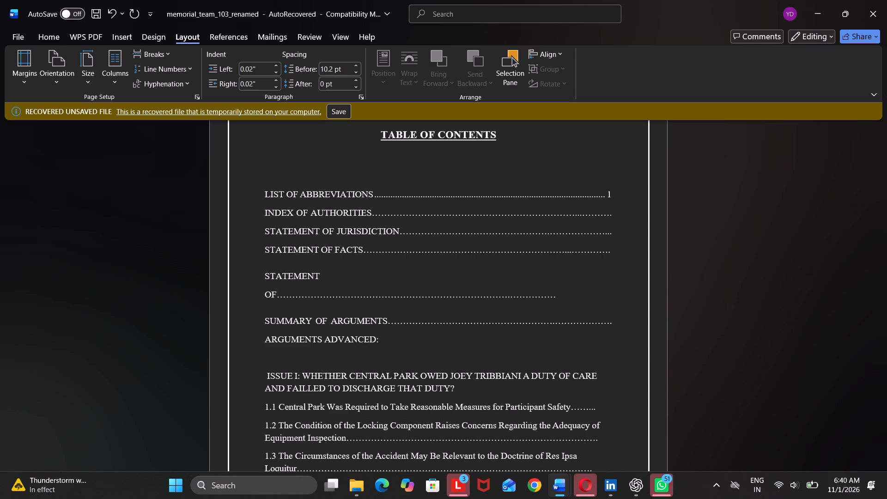
key("space")
key("space")
type("ISS")
type("UES")
key("space")
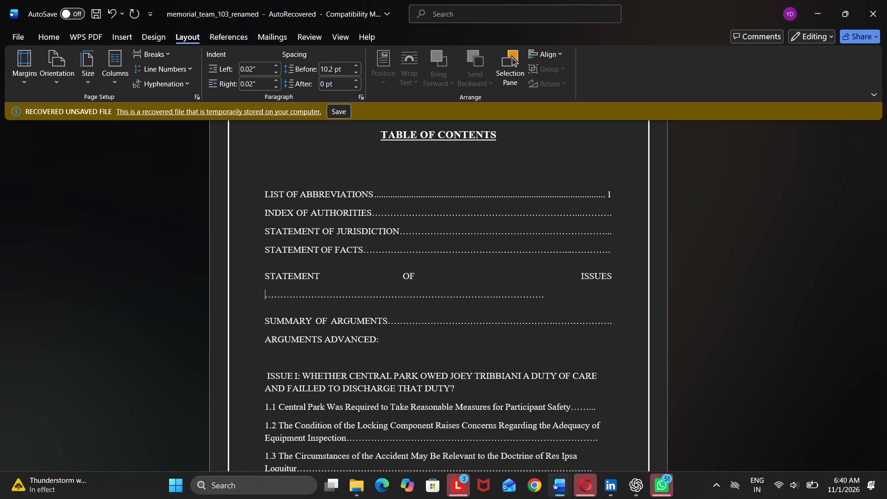
Close the wide gaps around OF in the STATEMENT OF ISSUES contents entry, and re-enter a single space after STATEMENT.
left_click(400, 278)
key("BackSpace")
left_click(583, 278)
key("Left")
key("BackSpace")
key("BackSpace")
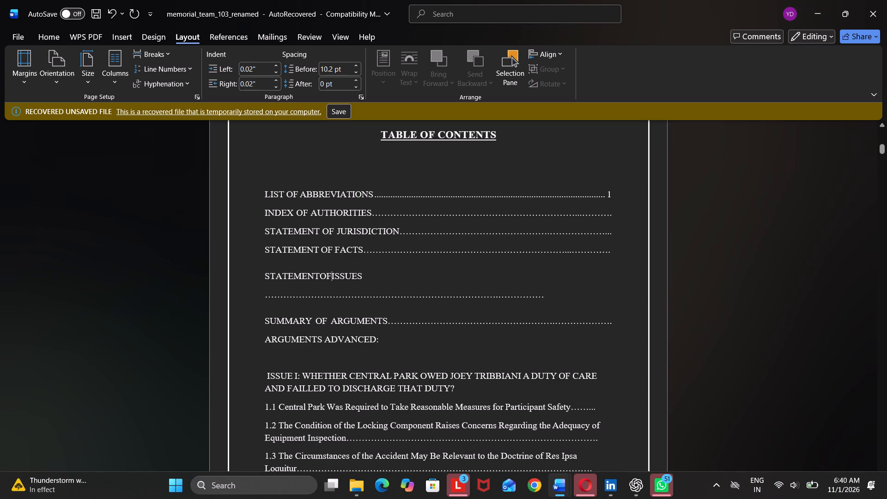
left_click(319, 275)
key("space")
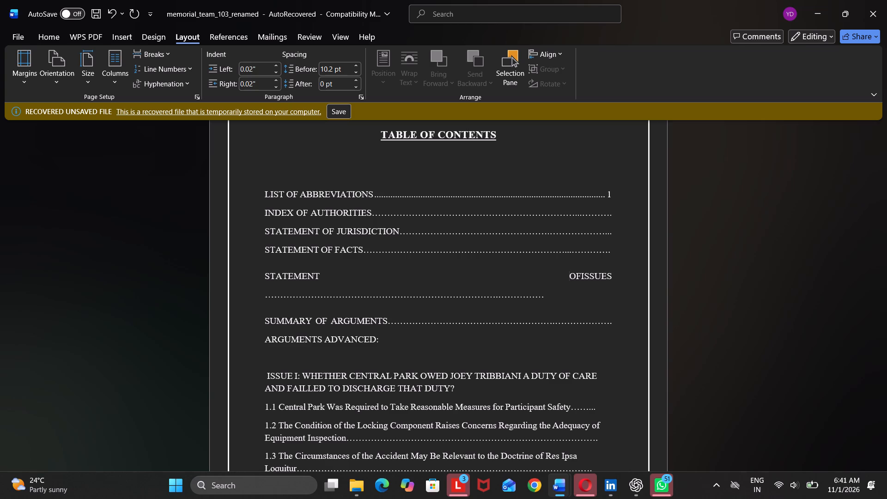
Review the table of contents entries from the ISSUE I headings through ISSUE III to PRAYER.
scroll(487, 316, "down", 1)
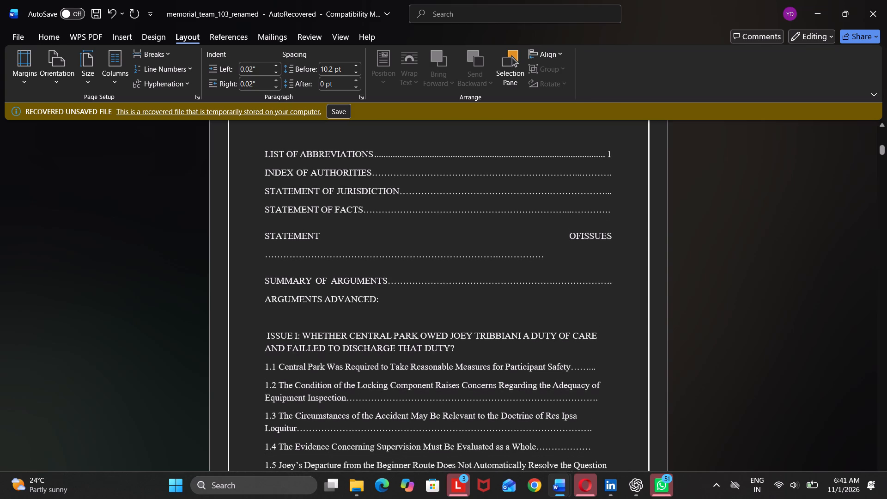
scroll(487, 316, "down", 1)
scroll(487, 316, "up", 1)
scroll(487, 316, "down", 1)
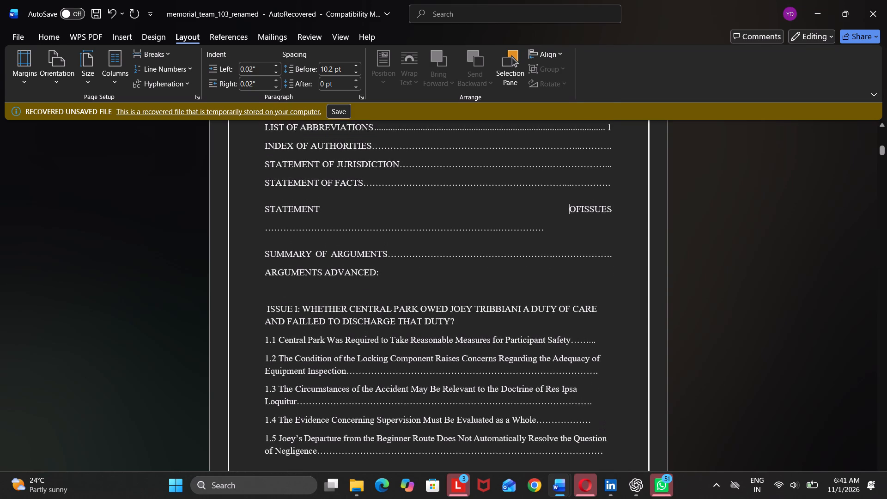
scroll(487, 316, "down", 3)
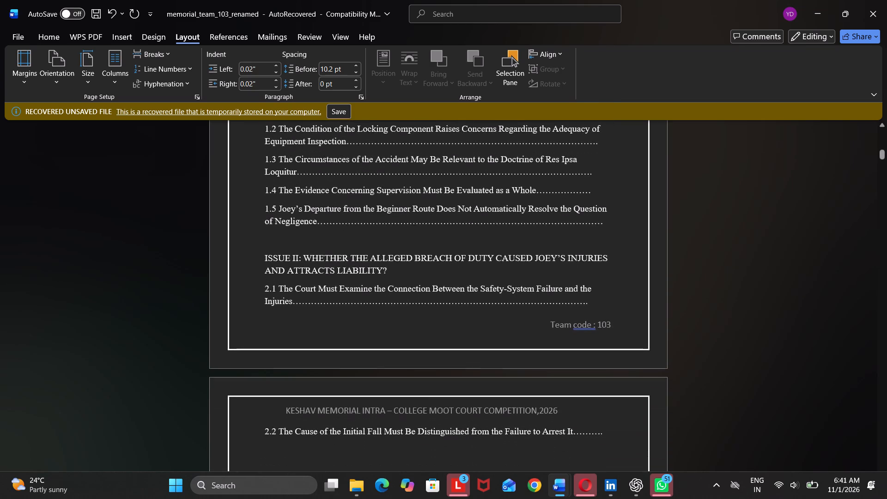
scroll(487, 316, "down", 7)
scroll(487, 316, "up", 1)
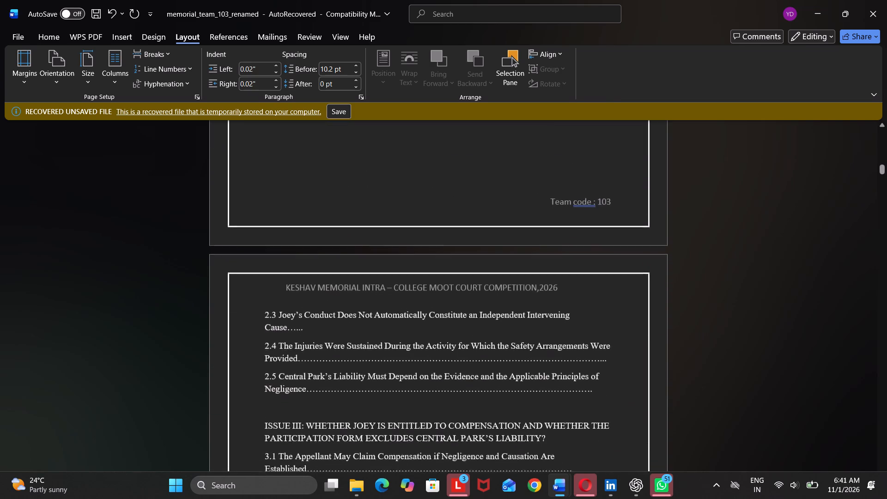
scroll(487, 316, "up", 3)
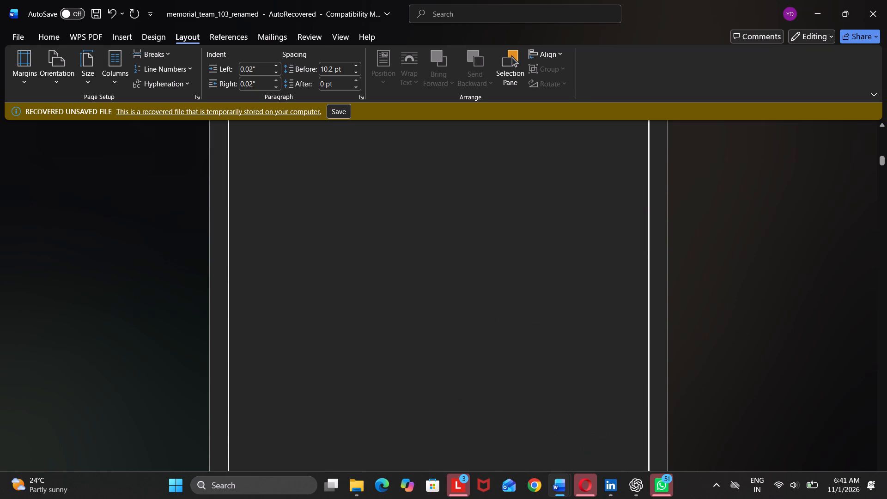
scroll(487, 316, "up", 1)
scroll(504, 278, "down", 2)
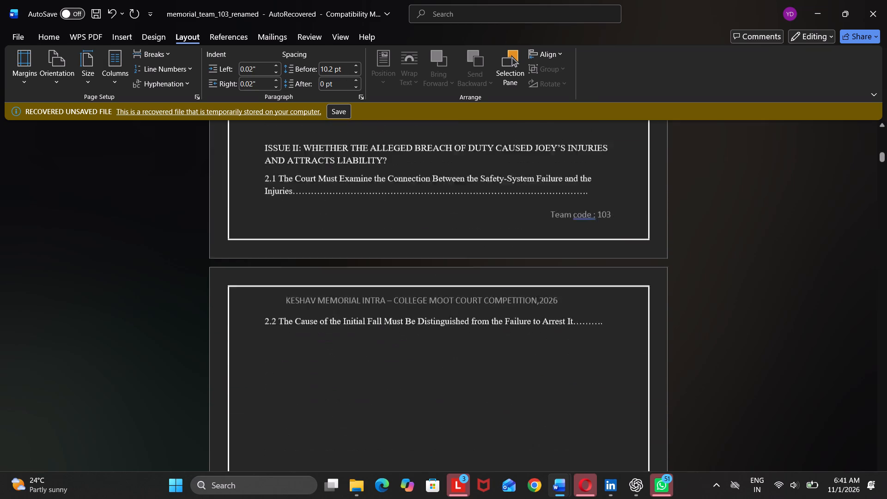
scroll(504, 278, "down", 7)
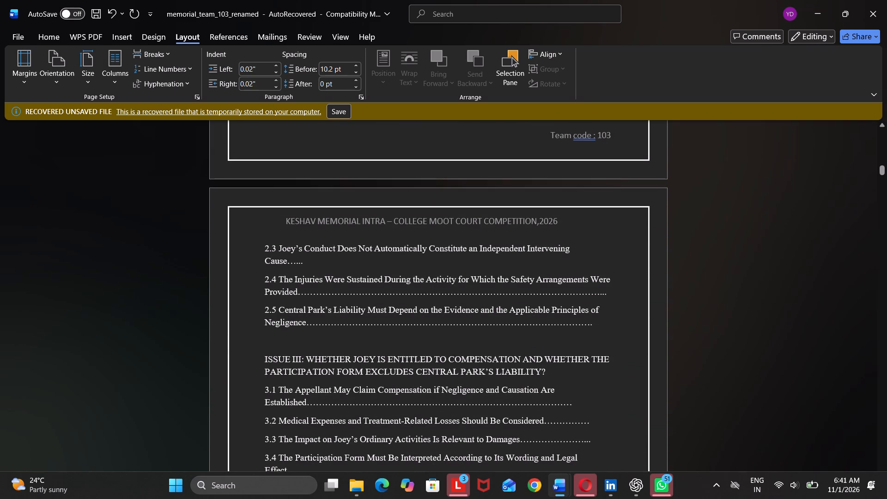
scroll(504, 278, "down", 7)
scroll(504, 278, "up", 2)
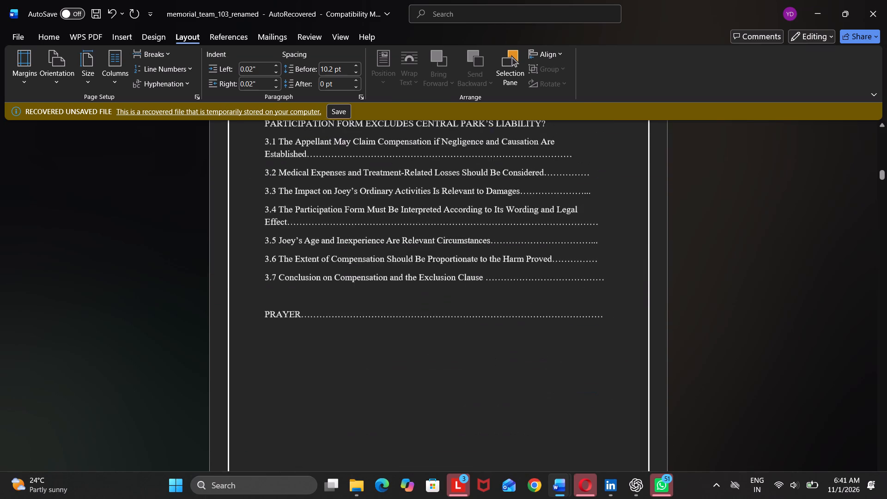
scroll(504, 278, "up", 8)
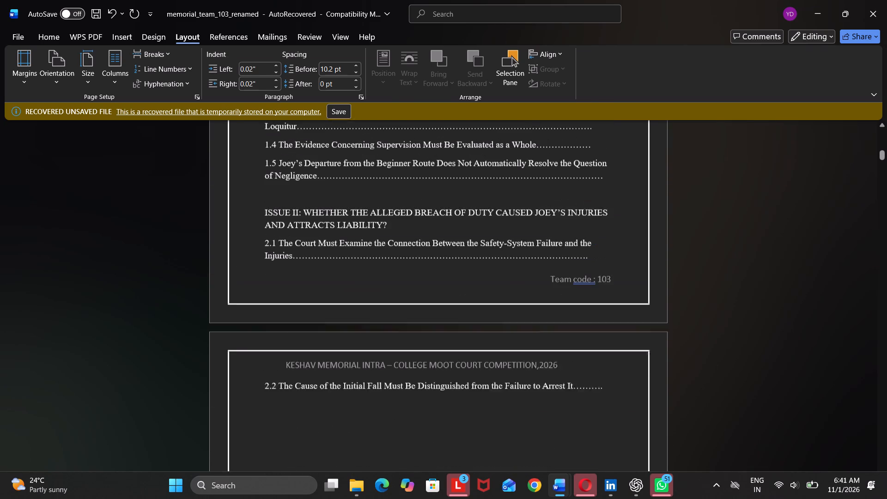
scroll(504, 278, "up", 1)
scroll(504, 278, "down", 8)
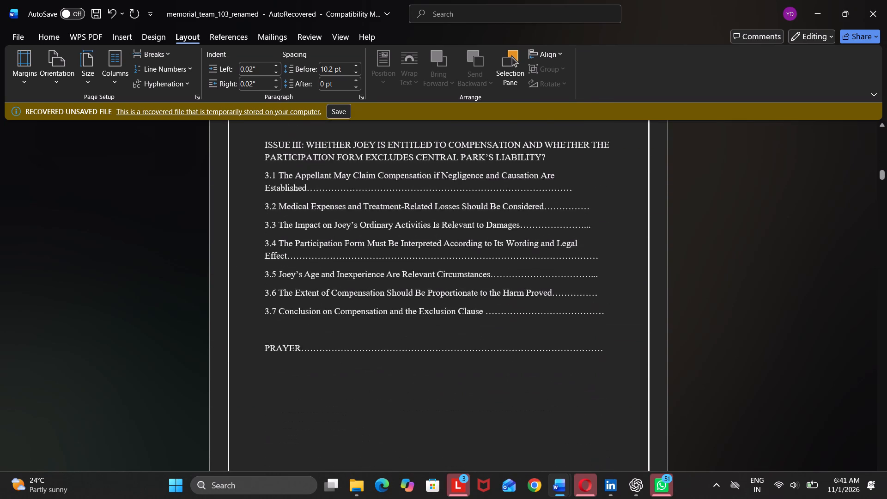
Delete the word PETITIONER from the memorandum title above TABLE OF CONTENTS.
scroll(504, 278, "up", 3)
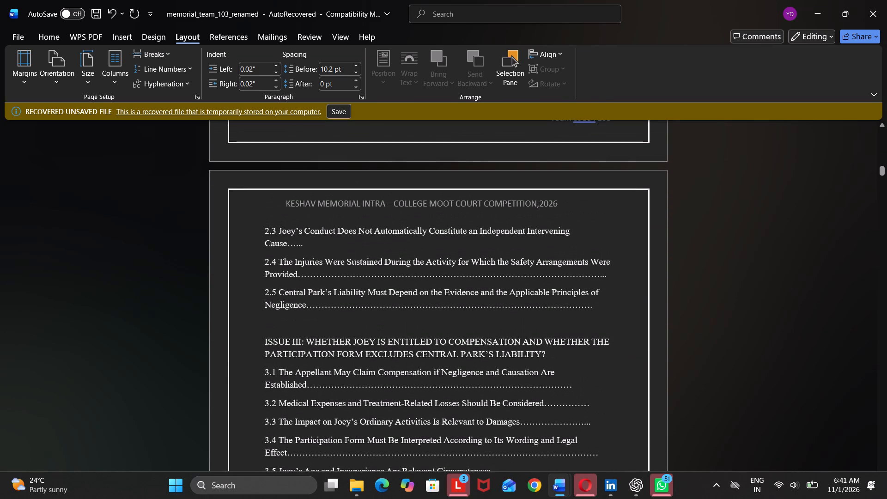
scroll(504, 278, "up", 6)
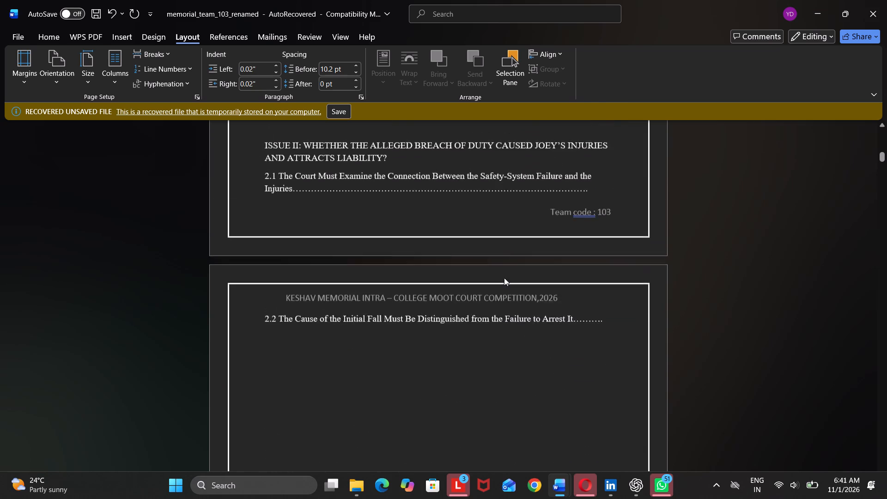
scroll(504, 278, "up", 5)
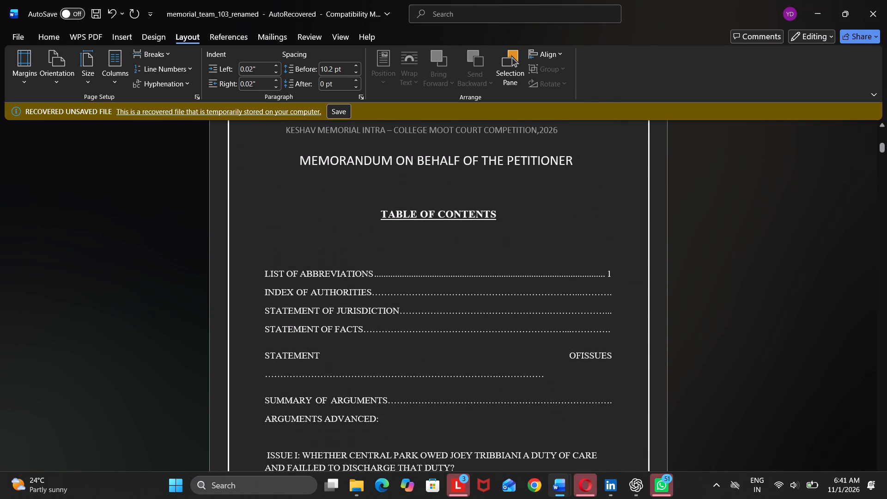
scroll(504, 278, "up", 1)
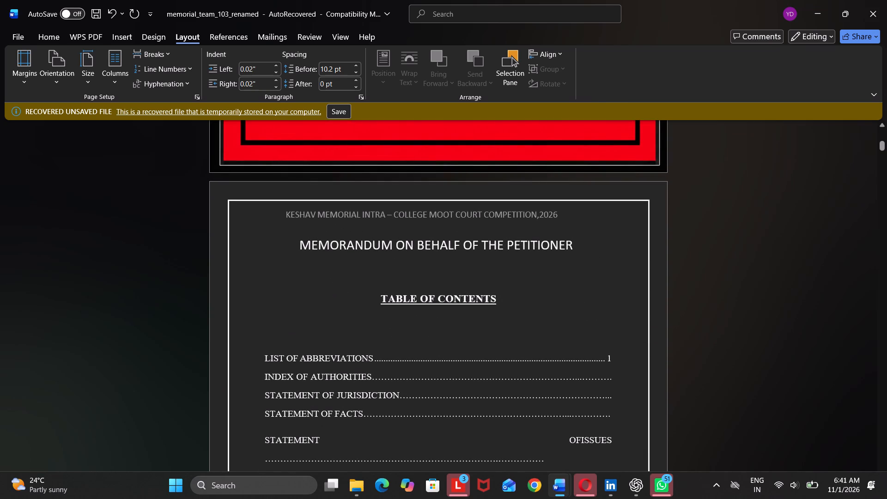
scroll(569, 257, "up", 1)
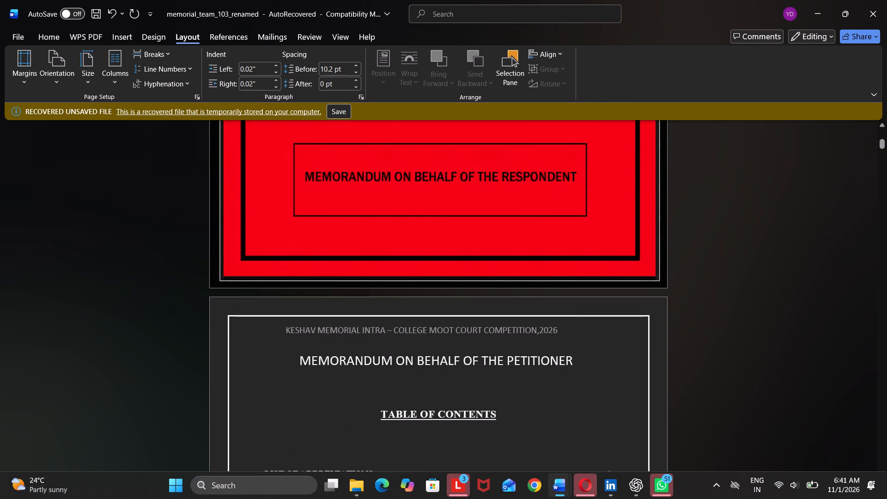
left_click(573, 359)
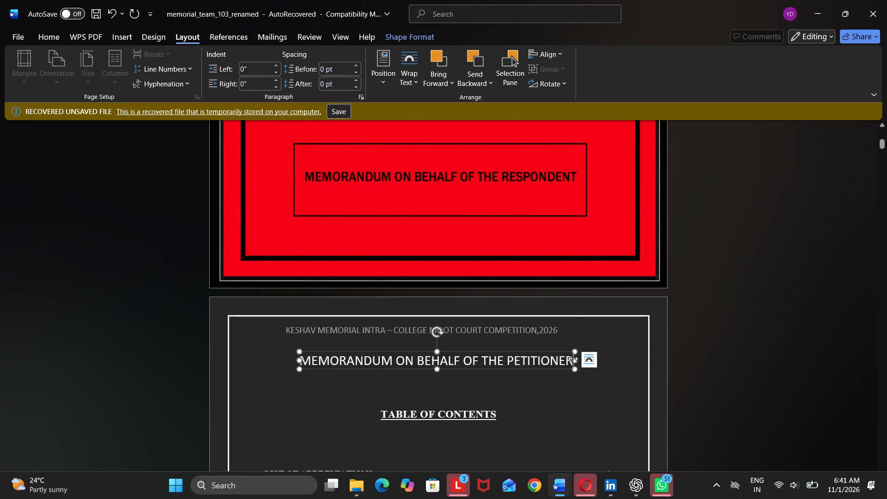
key("BackSpace")
key("BackSpace")
key("BackSpace")
key("BackSpace")
key("BackSpace")
key("BackSpace")
key("BackSpace")
key("BackSpace")
key("BackSpace")
key("BackSpace")
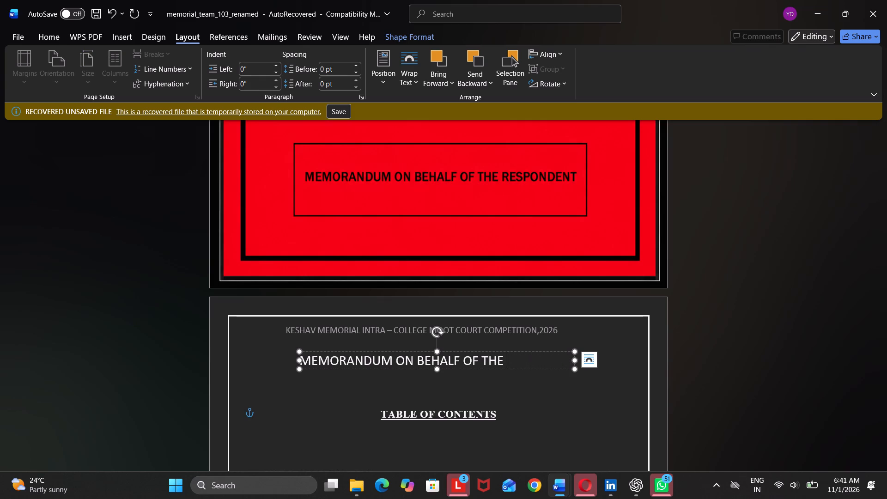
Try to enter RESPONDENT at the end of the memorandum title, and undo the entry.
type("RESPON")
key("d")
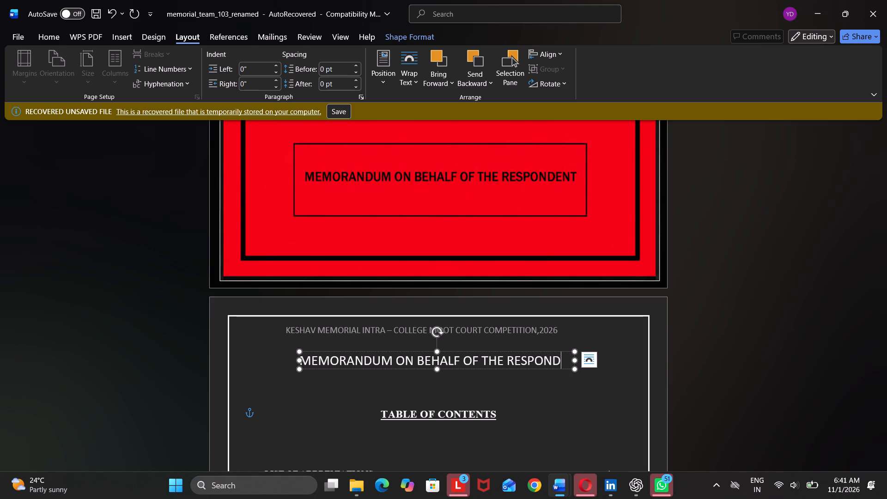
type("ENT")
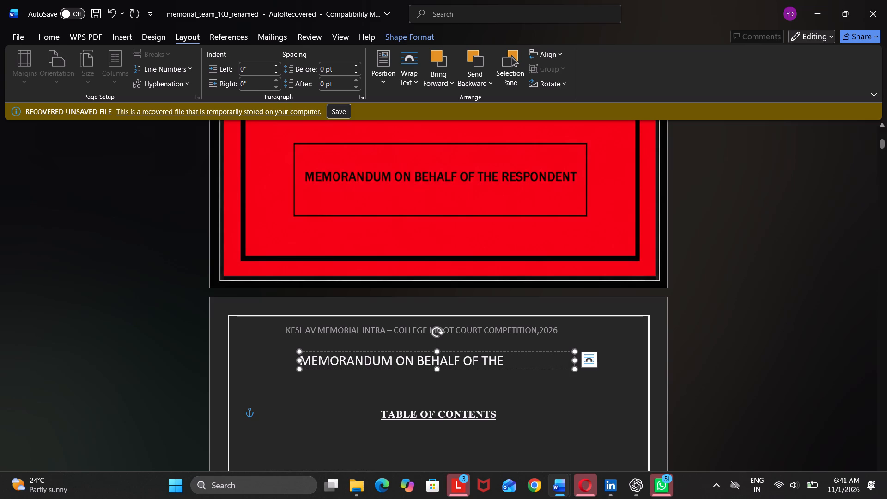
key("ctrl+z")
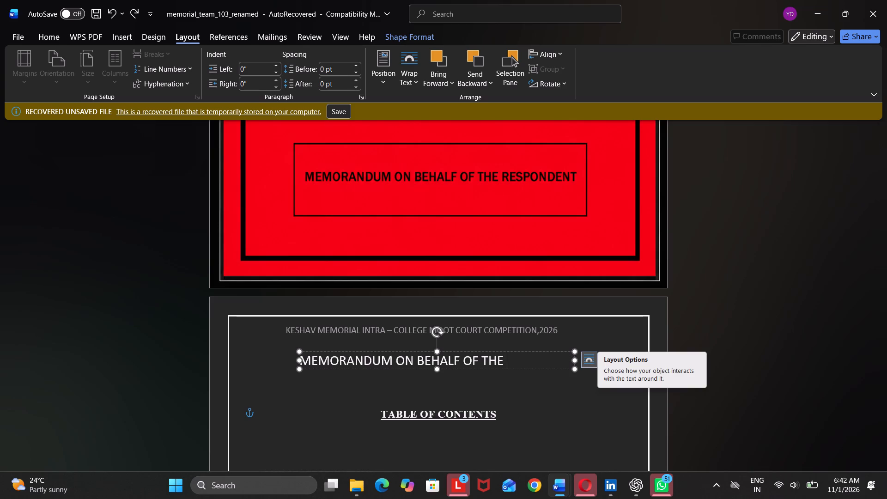
Complete the title as MEMORANDUM ON BEHALF OF THE RESPONDENT, widening its text box to fit, and add a line break after it.
type("RE")
type("SPONDEN")
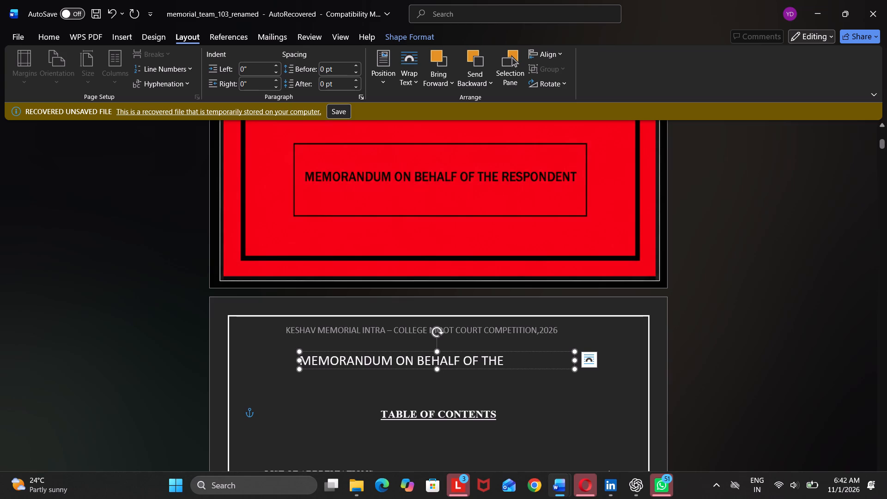
left_click_drag(576, 359, 591, 360)
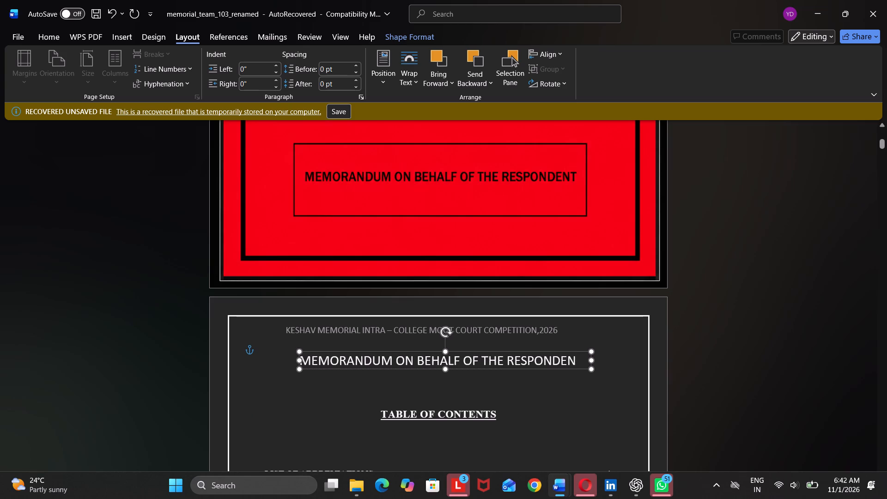
left_click_drag(591, 360, 591, 361)
left_click(577, 360)
key("t")
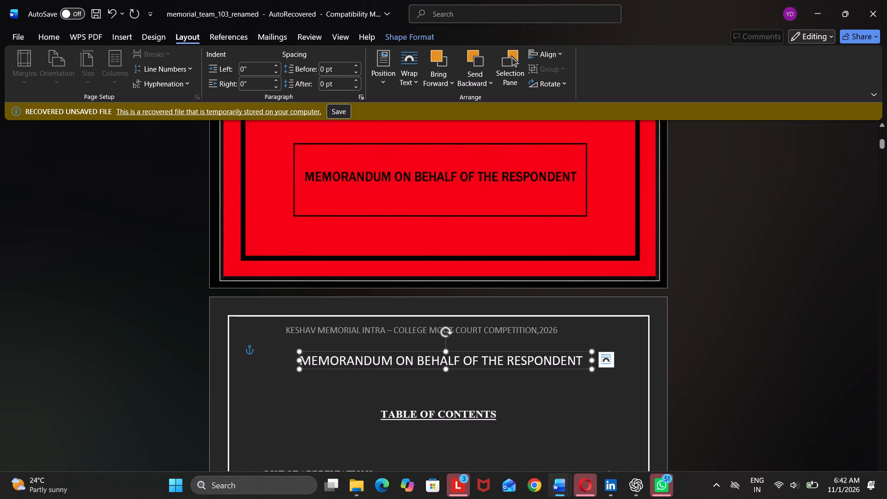
key("Return")
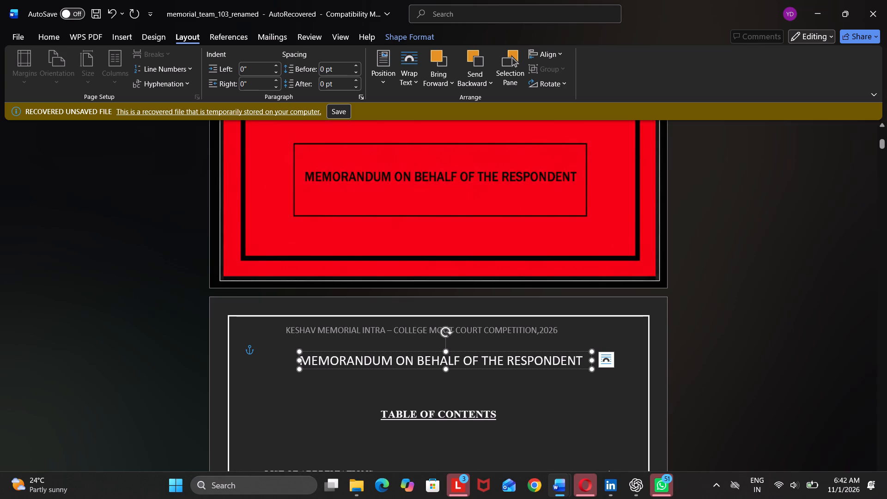
left_click(591, 391)
Examine the upper table of contents entries, checking the spacing and dot leader of the STATEMENT OF ISSUES line.
scroll(586, 412, "down", 1)
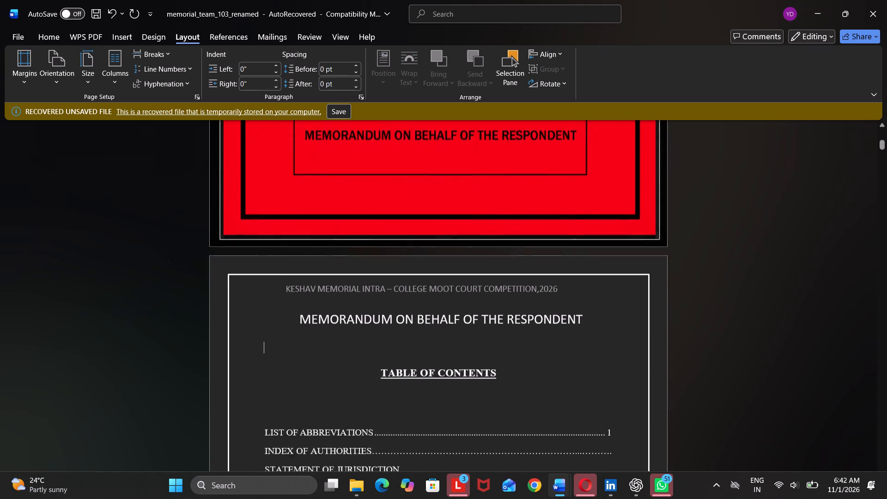
scroll(586, 412, "down", 4)
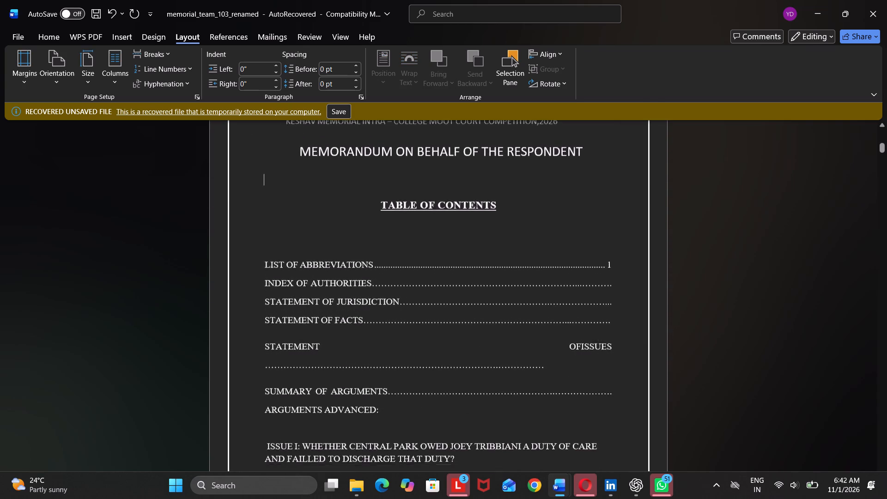
scroll(586, 412, "down", 1)
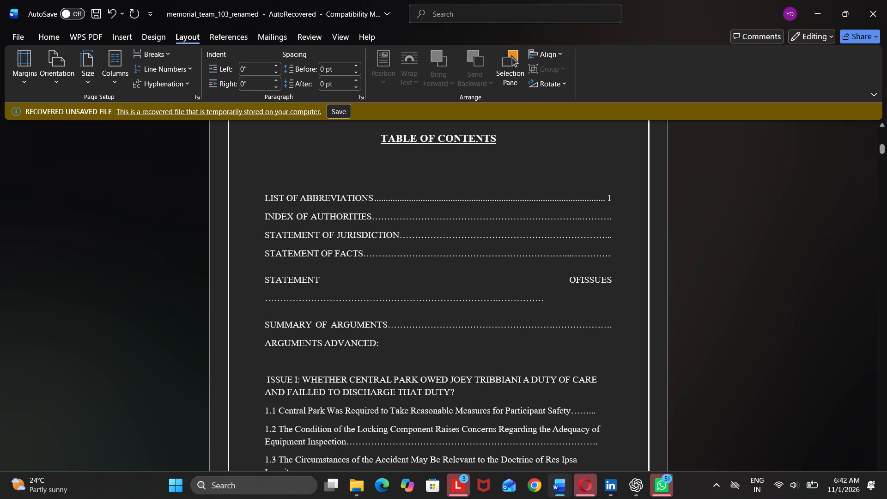
left_click_drag(263, 276, 567, 296)
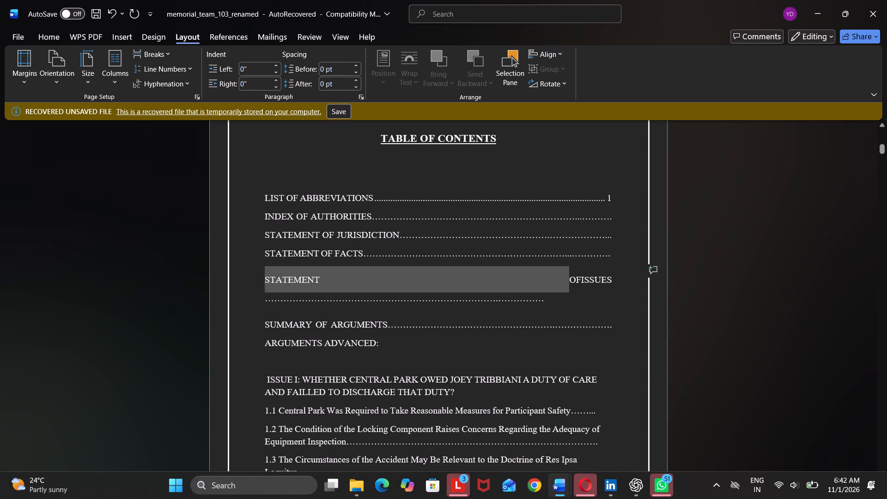
left_click_drag(567, 296, 575, 294)
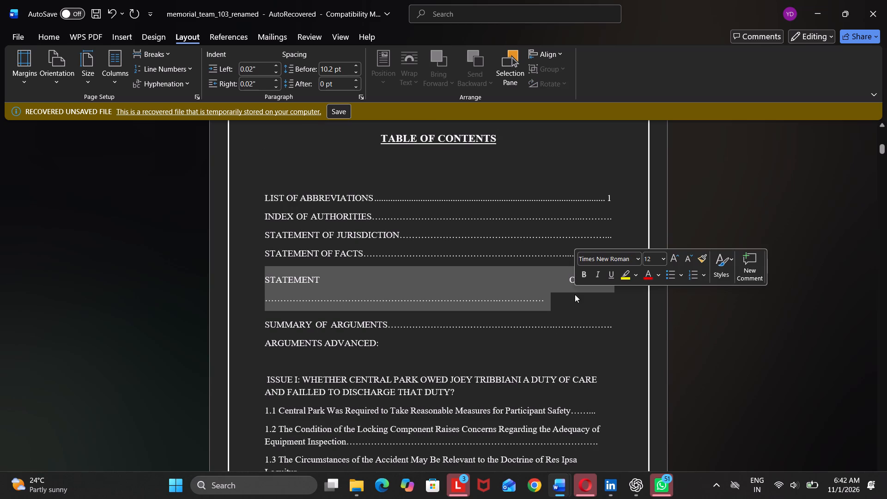
left_click(570, 280)
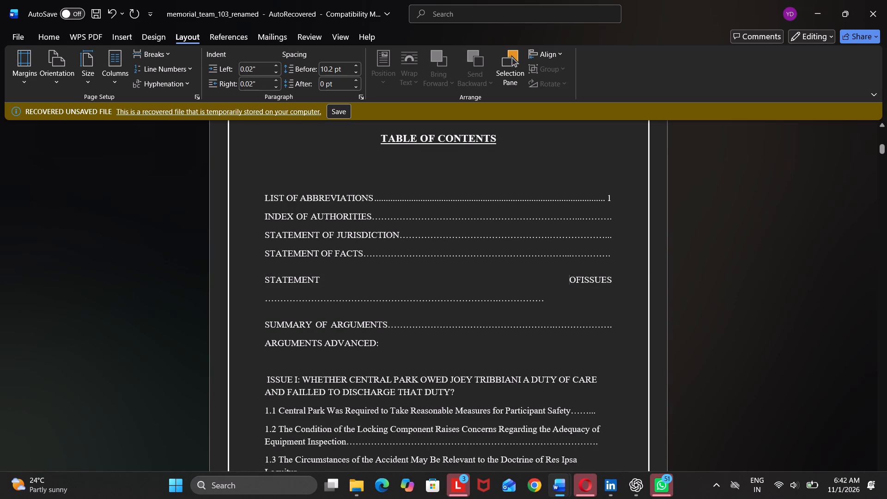
Review the pages from the ISSUE I contents entries through LIST OF ABBREVIATIONS to INDEX OF AUTHORITIES, and return to the STATEMENT OF ISSUES entry.
scroll(516, 369, "down", 1)
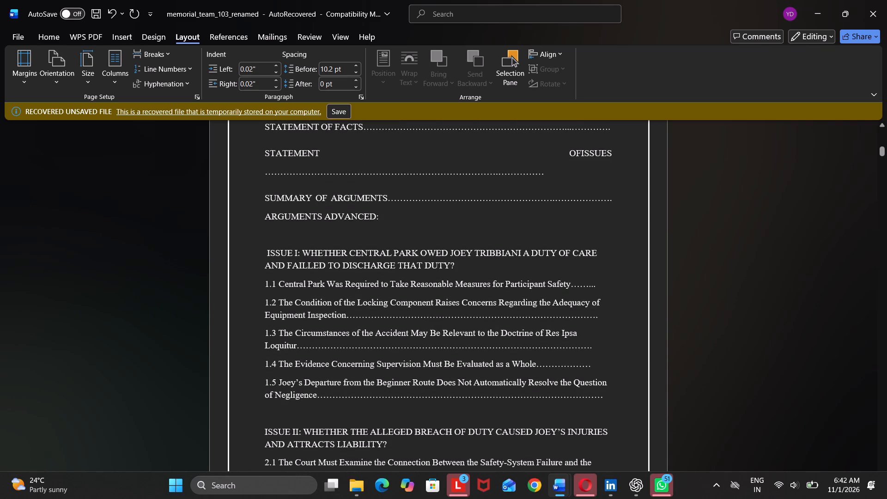
scroll(456, 359, "down", 6)
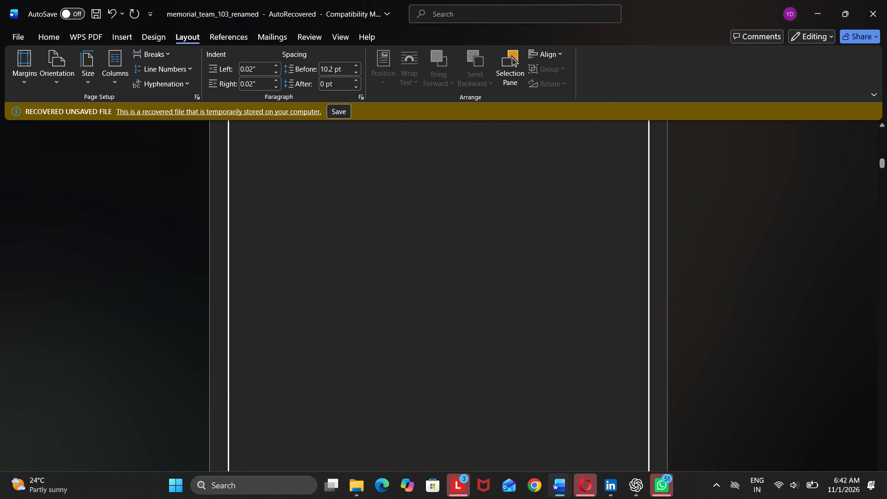
scroll(456, 359, "down", 8)
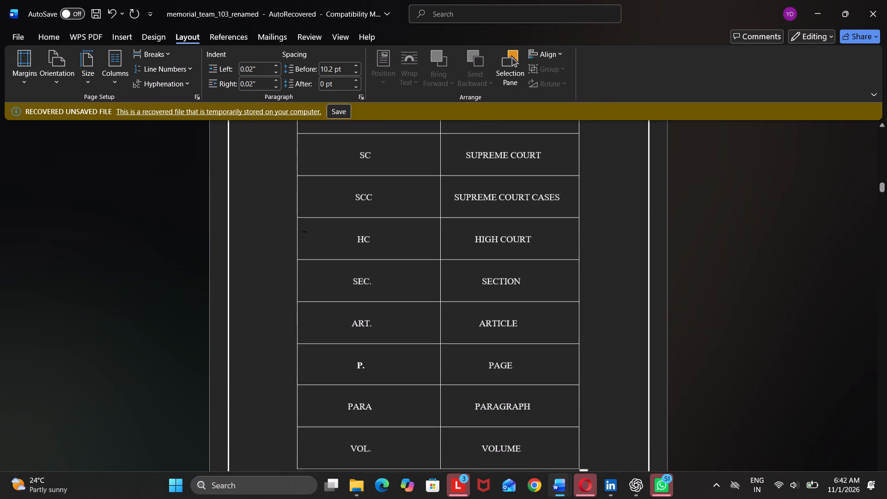
scroll(456, 359, "down", 3)
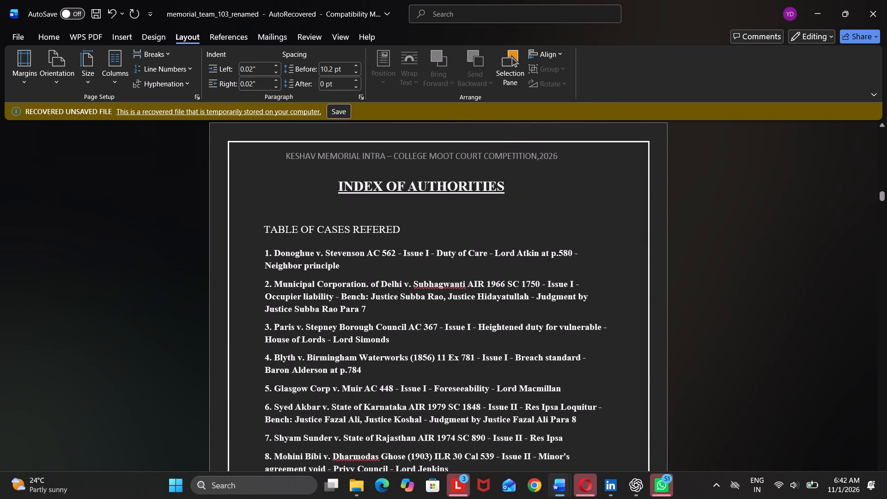
scroll(456, 359, "up", 7)
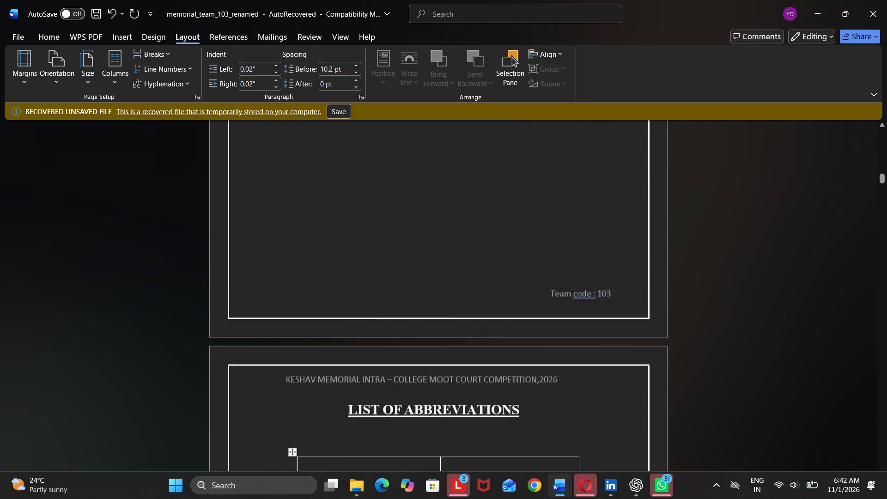
scroll(456, 359, "up", 6)
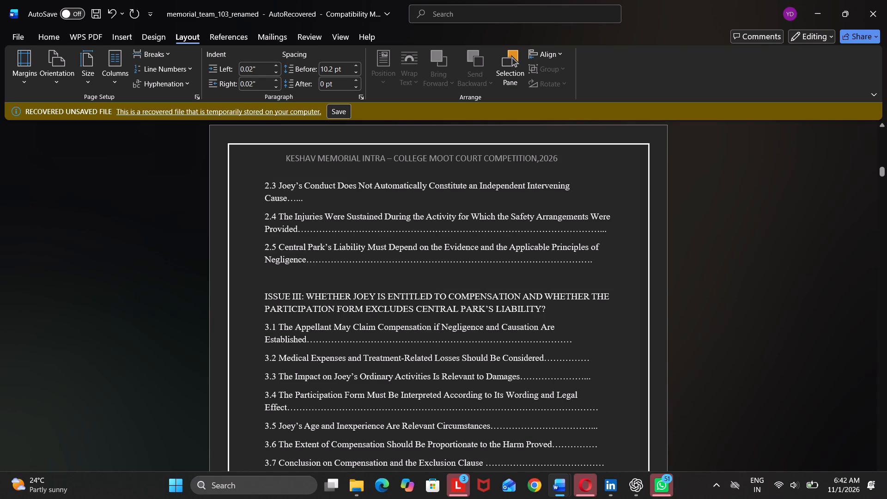
scroll(491, 364, "up", 1)
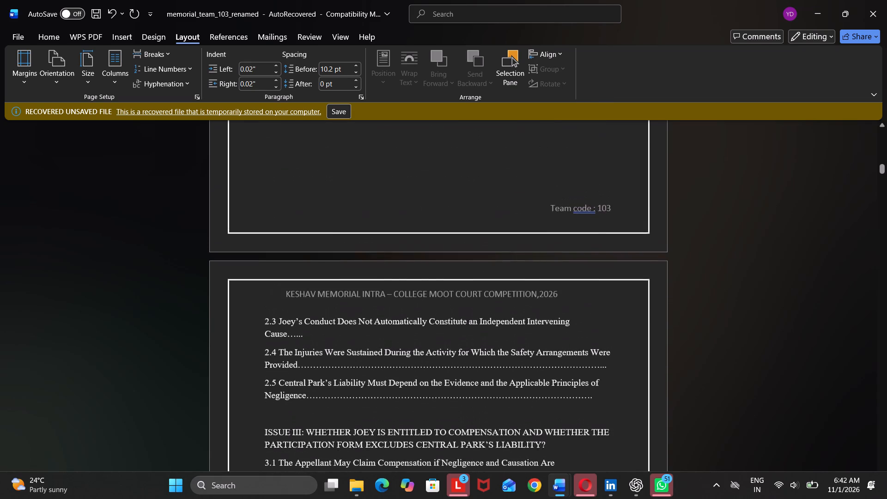
scroll(491, 364, "up", 7)
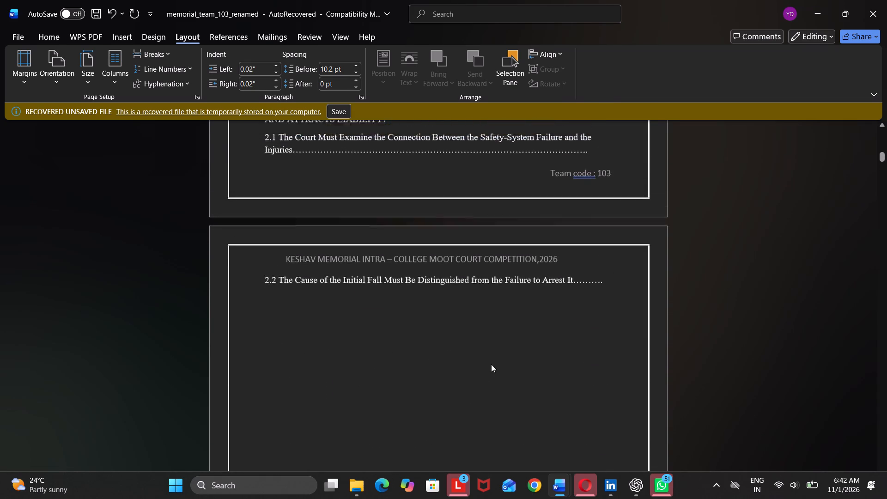
scroll(491, 364, "up", 3)
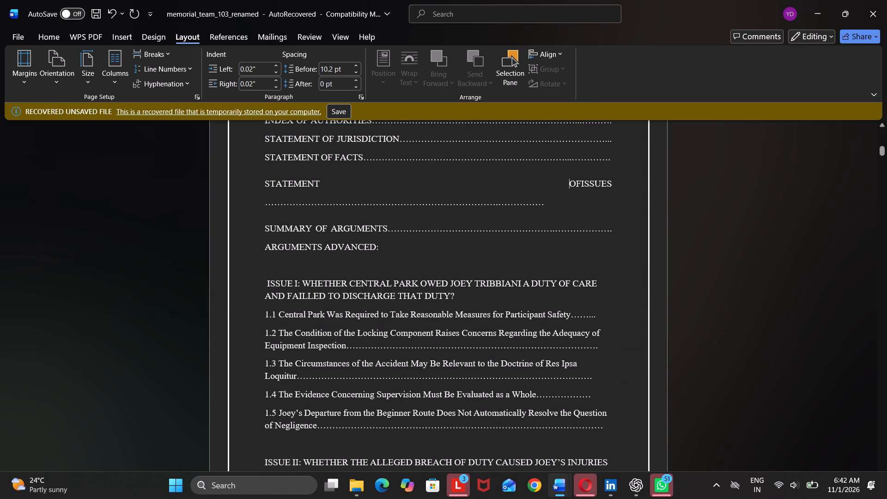
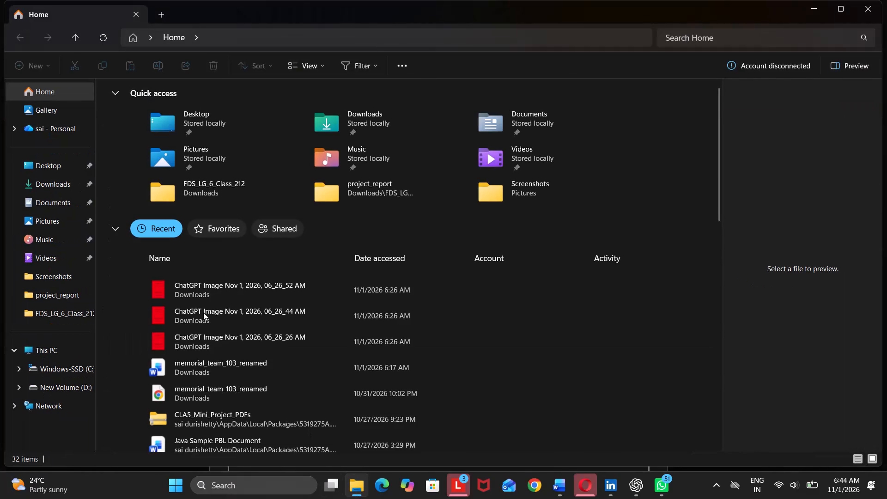
double_click(200, 389)
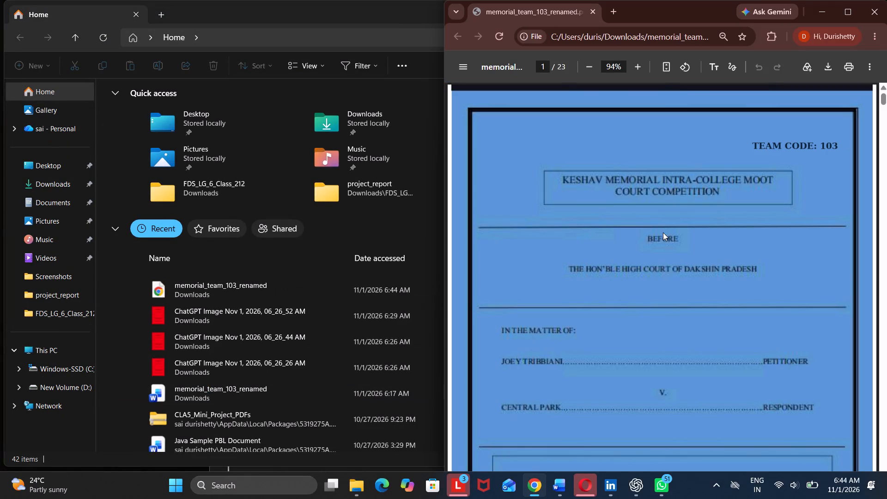
scroll(691, 286, "down", 7)
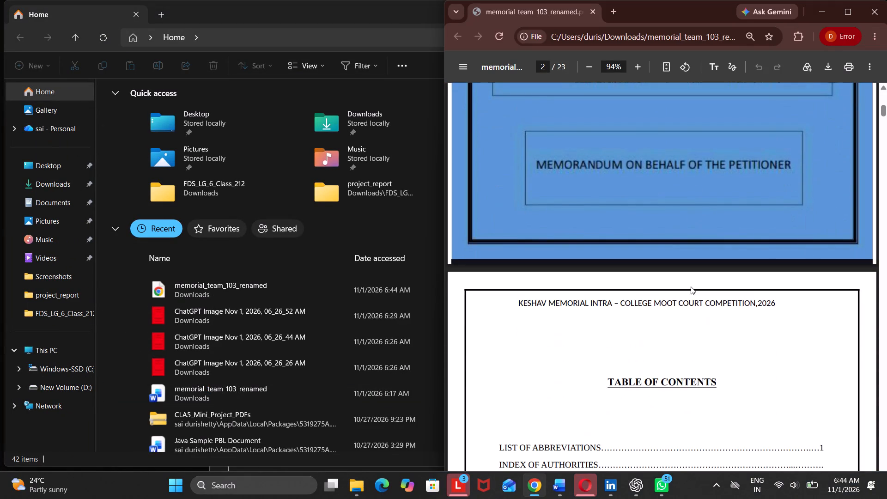
scroll(691, 286, "down", 4)
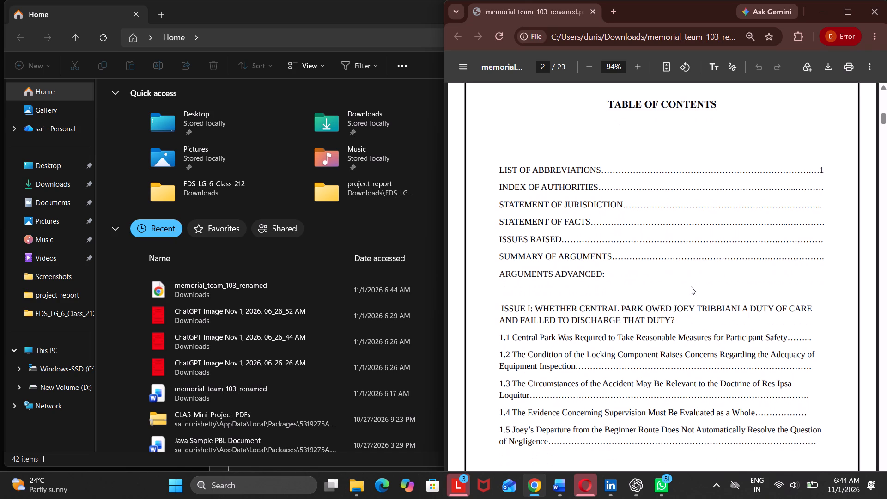
scroll(713, 289, "down", 1)
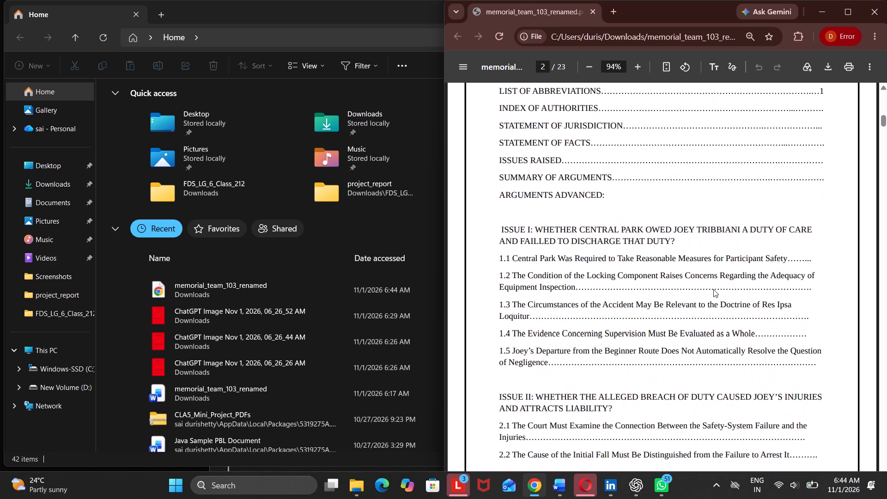
scroll(713, 289, "down", 6)
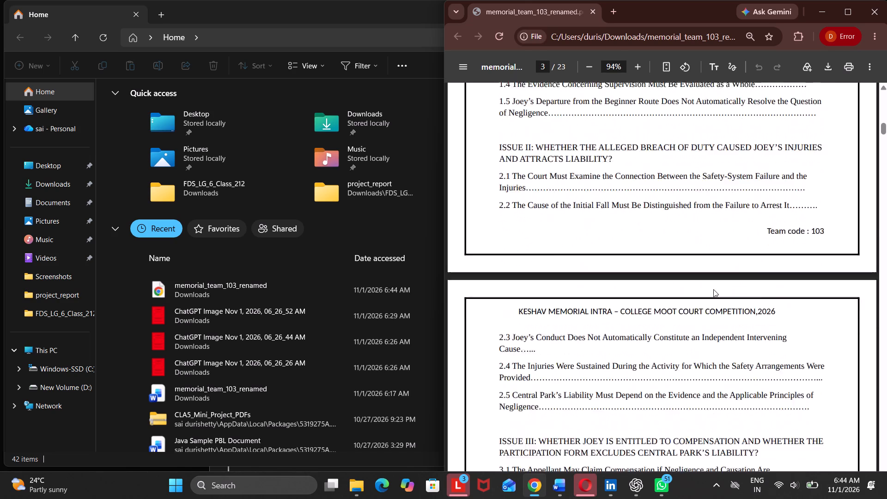
scroll(713, 289, "down", 8)
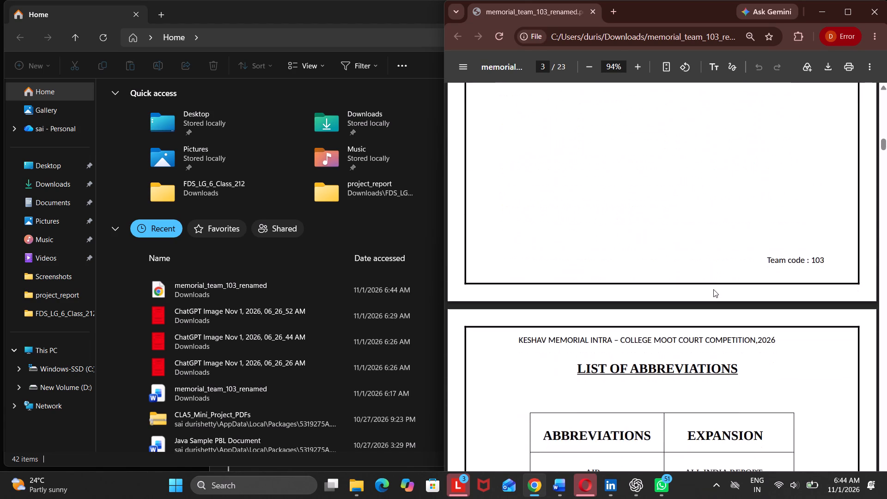
scroll(713, 289, "down", 1)
scroll(713, 289, "up", 4)
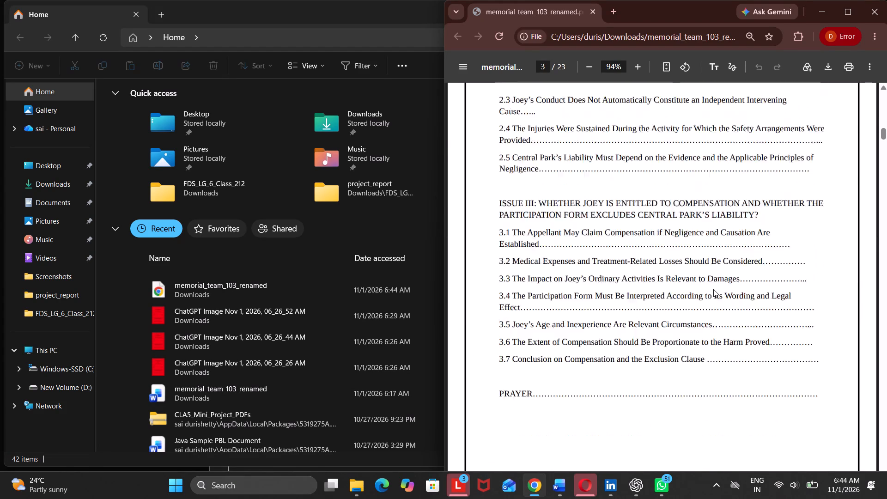
scroll(713, 289, "up", 8)
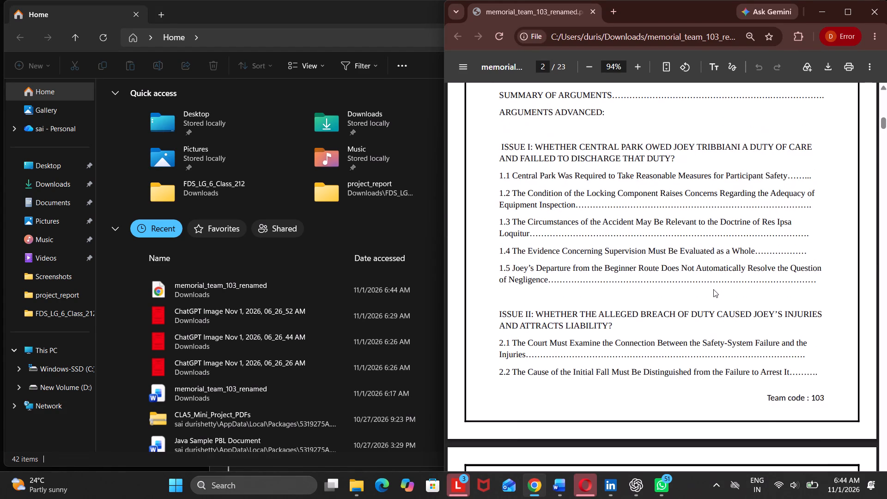
scroll(713, 289, "up", 1)
scroll(713, 289, "down", 2)
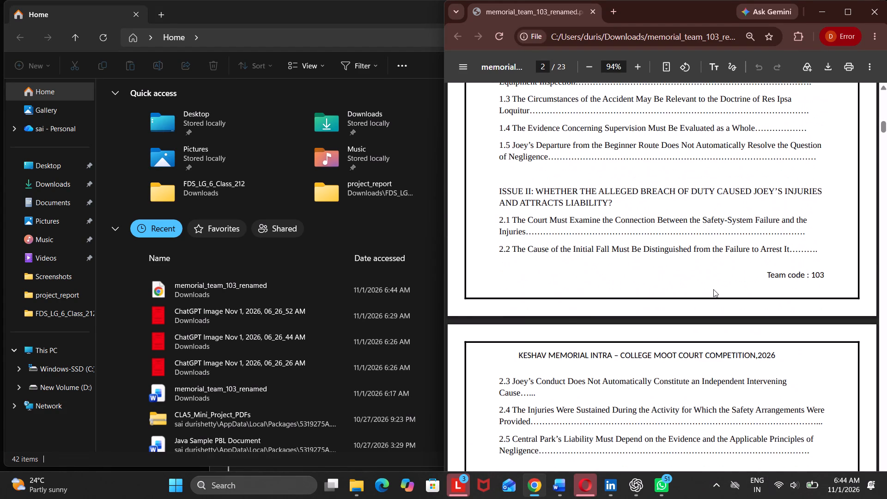
scroll(713, 289, "up", 2)
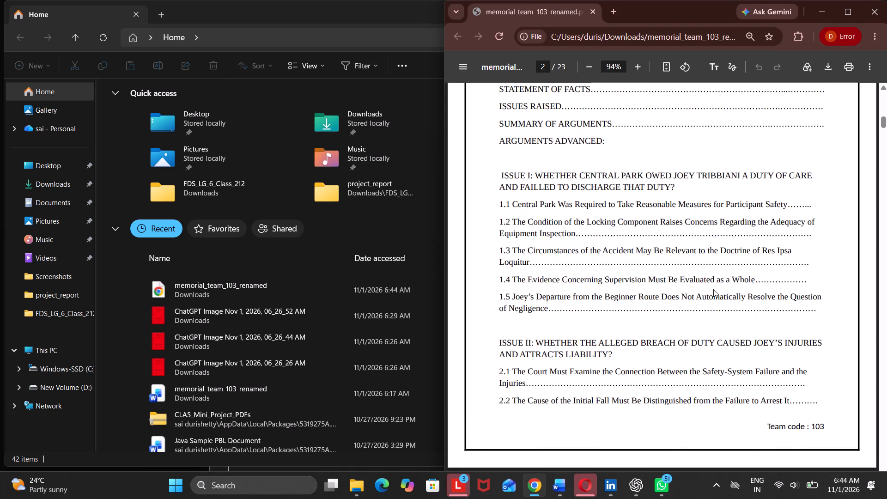
scroll(713, 289, "down", 15)
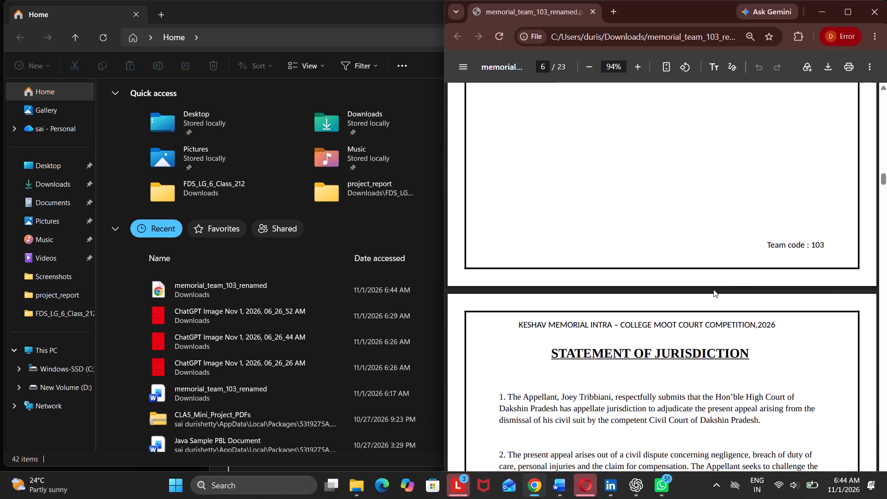
scroll(713, 289, "down", 6)
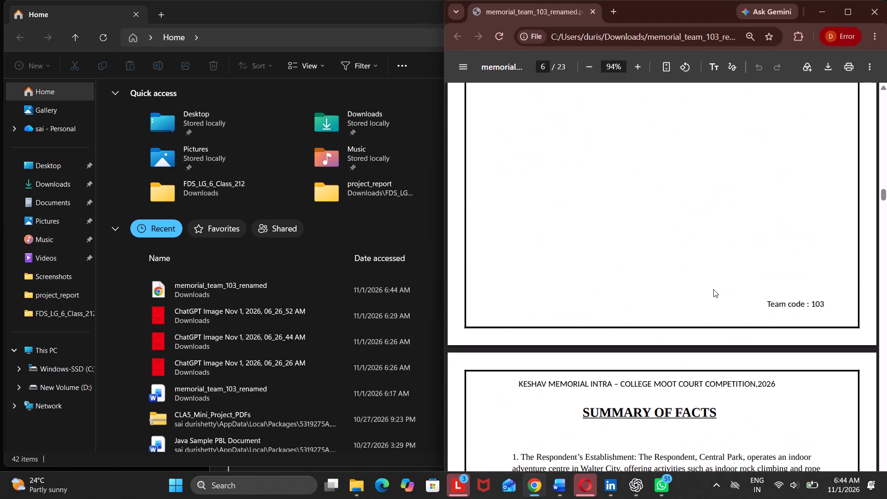
scroll(713, 289, "up", 8)
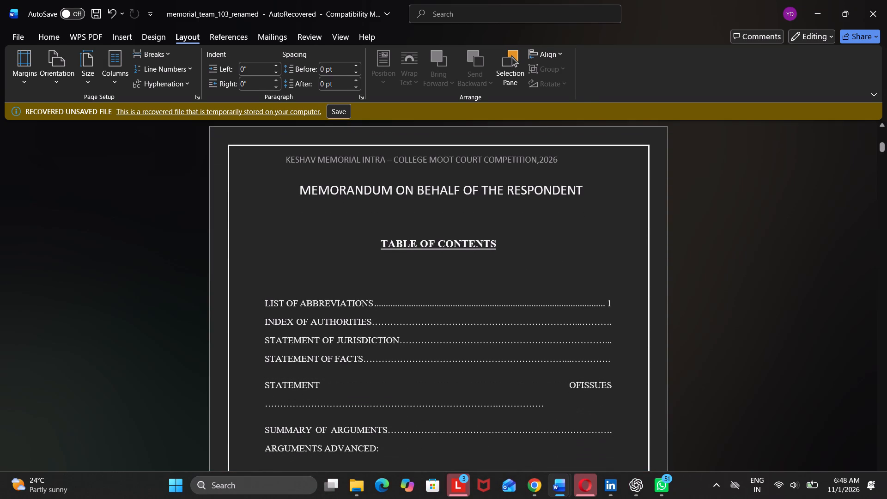
left_click_drag(264, 302, 508, 492)
scroll(412, 369, "right", 1)
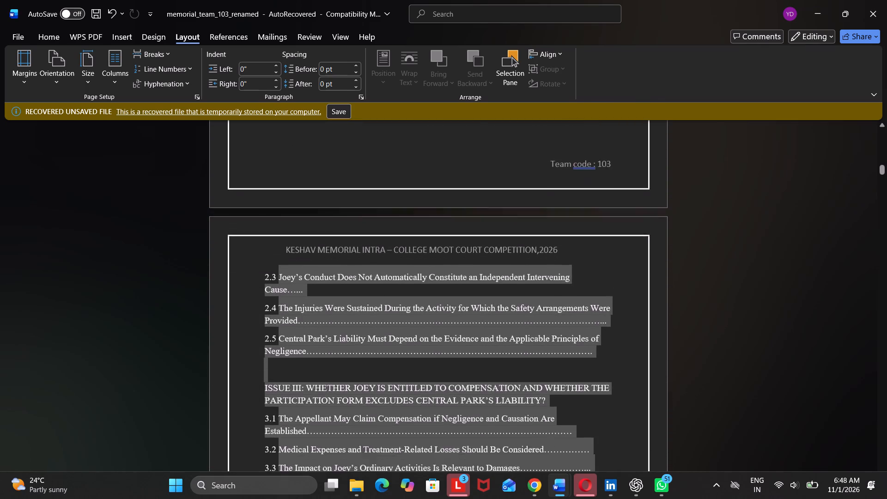
left_click_drag(508, 492, 500, 417)
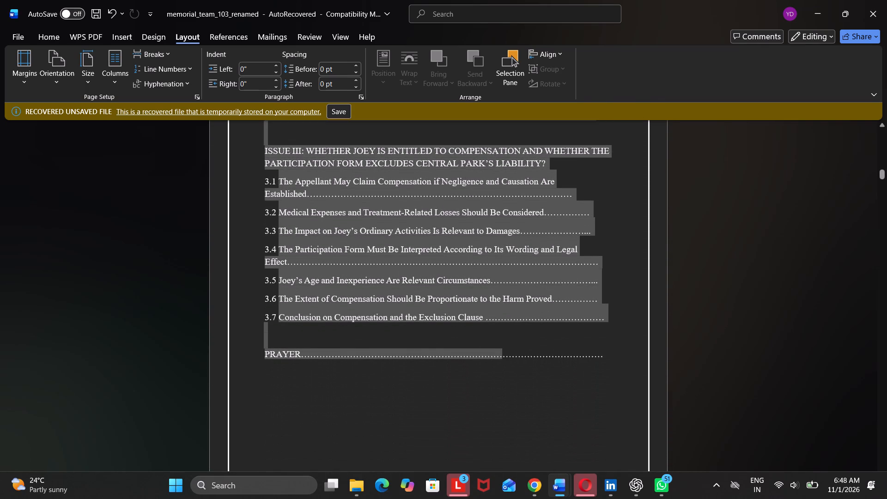
left_click_drag(500, 417, 611, 381)
key("BackSpace")
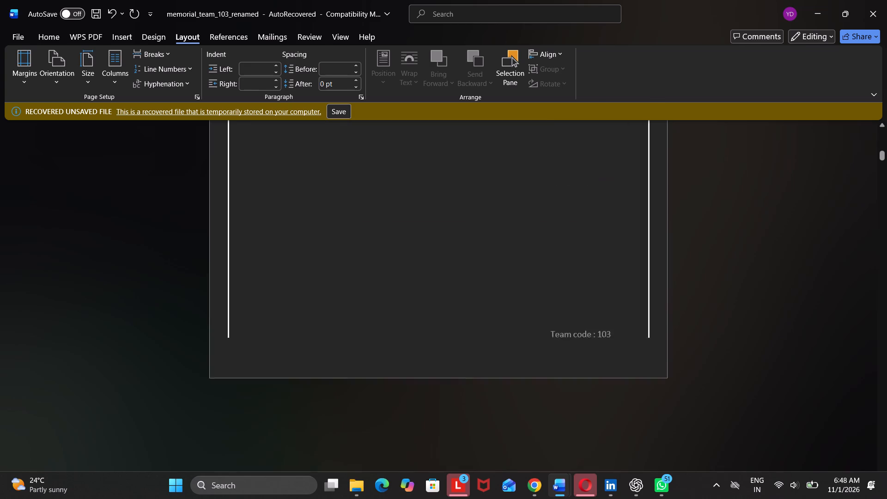
Paste the copied respondent table of contents beneath the TABLE OF CONTENTS heading.
scroll(506, 382, "up", 3)
scroll(506, 382, "down", 1)
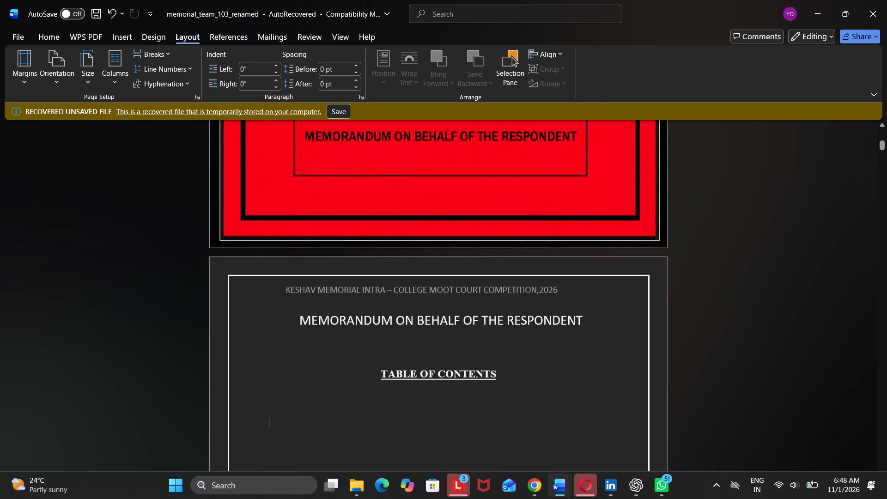
scroll(506, 382, "down", 2)
key("ctrl+v")
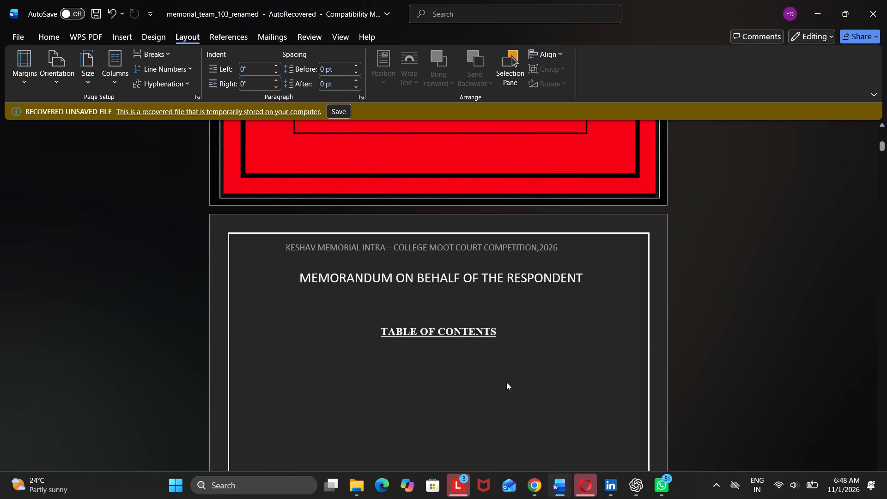
Remove the duplicate TABLE OF CONTENTS line from the pasted text and the extra blank lines above LIST OF ABBREVIATIONS.
scroll(520, 363, "up", 4)
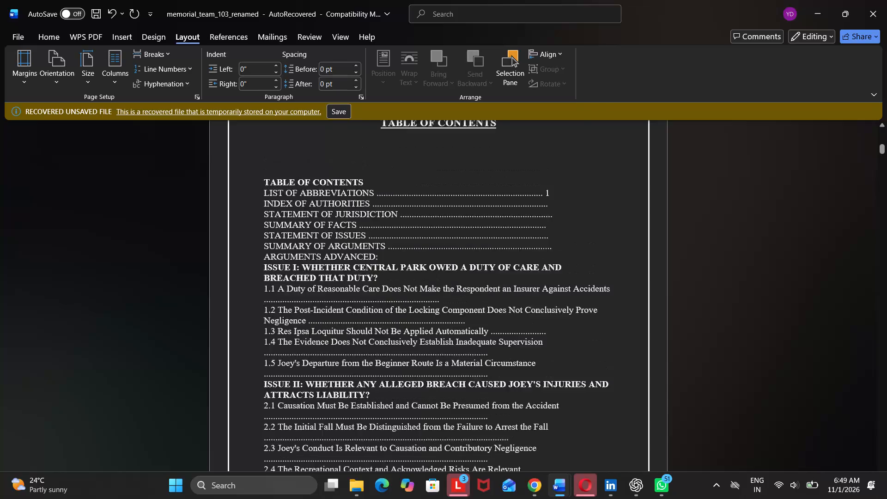
scroll(520, 363, "up", 1)
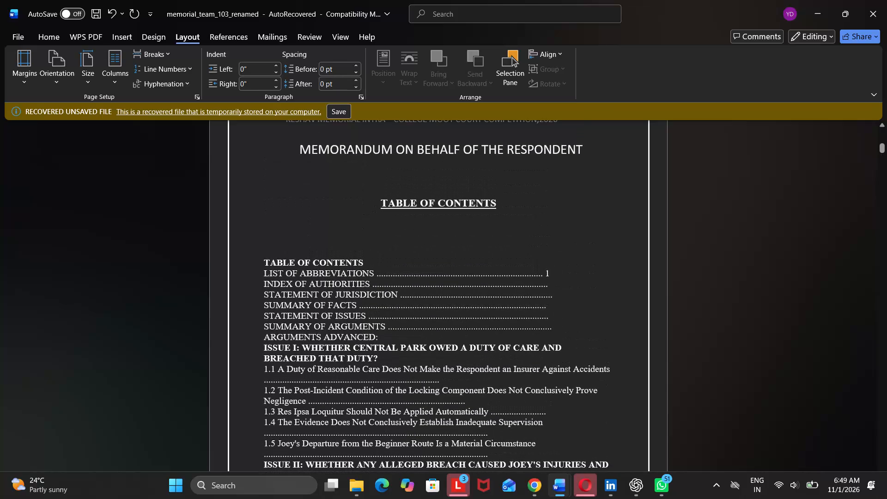
left_click(370, 260)
key("BackSpace")
key("BackSpace")
key("BackSpace")
key("BackSpace")
key("BackSpace")
key("BackSpace")
key("BackSpace")
key("BackSpace")
key("BackSpace")
key("BackSpace")
key("BackSpace")
key("BackSpace")
key("BackSpace")
key("BackSpace")
key("BackSpace")
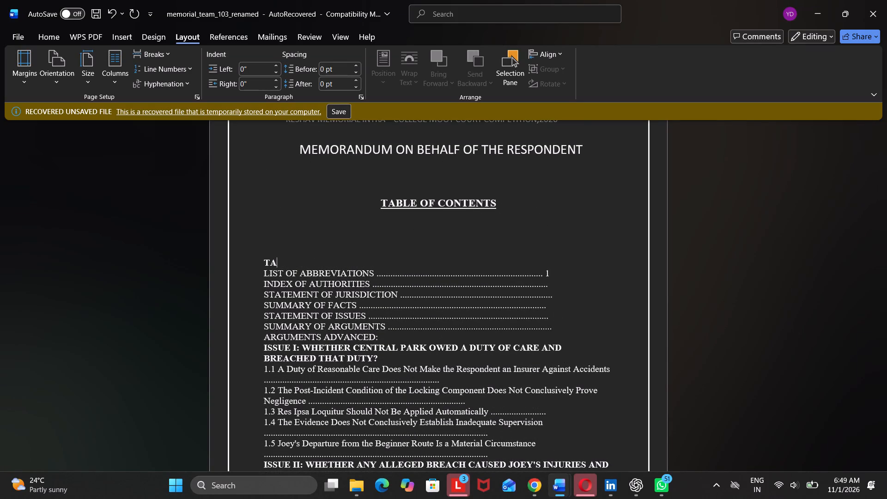
key("BackSpace")
key("BackSpace")
key("BackSpace")
key("BackSpace")
key("BackSpace")
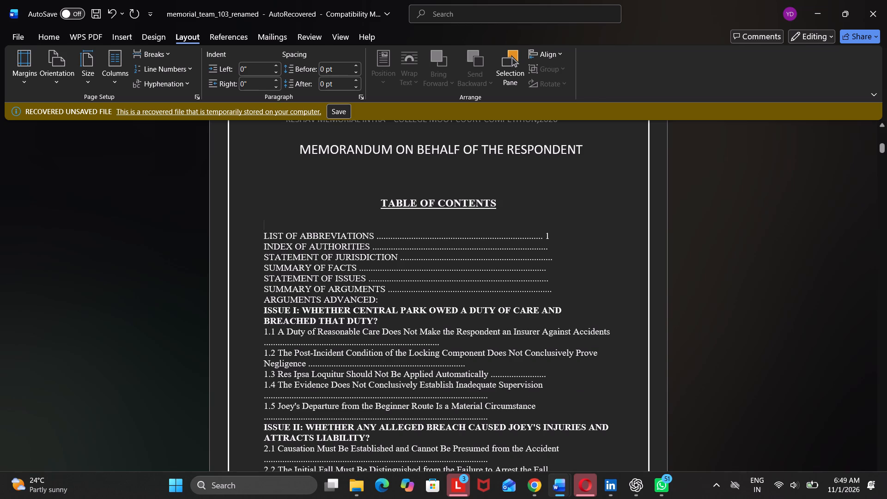
Set the font size of all pasted table of contents entries, from LIST OF ABBREVIATIONS through PRAYER, to 14.
scroll(450, 255, "up", 3)
scroll(450, 255, "down", 6)
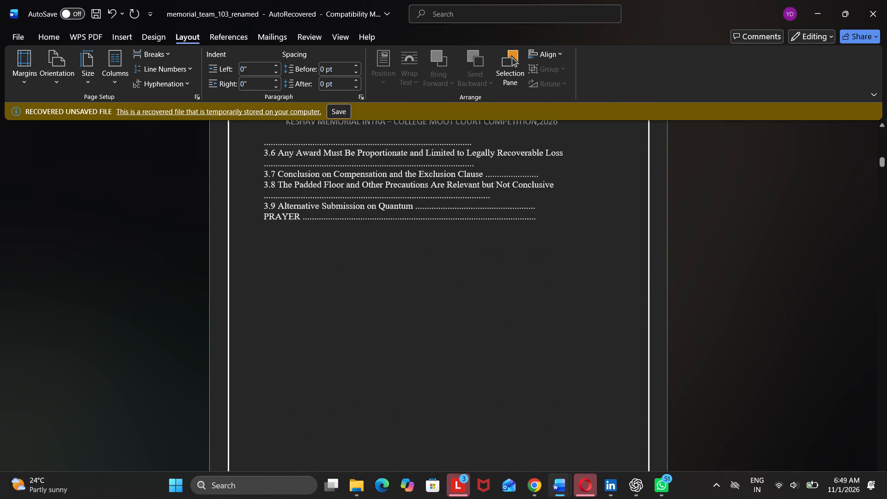
scroll(450, 255, "down", 5)
scroll(450, 255, "up", 3)
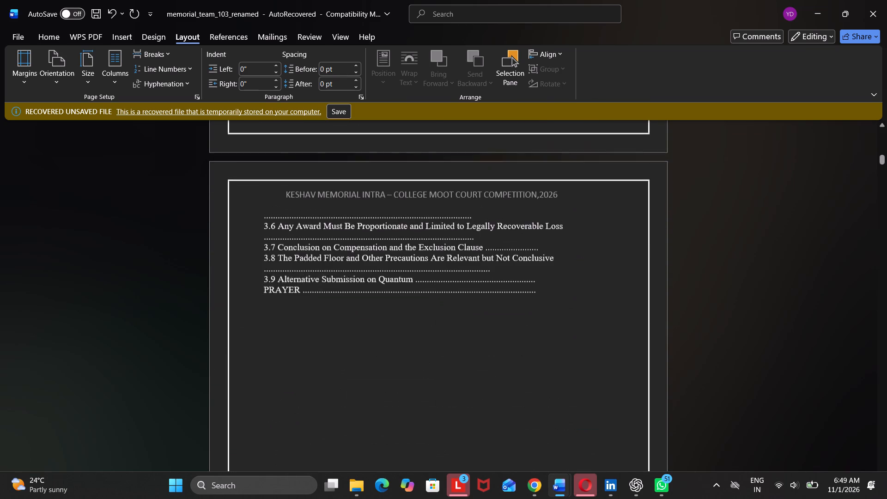
scroll(450, 255, "up", 6)
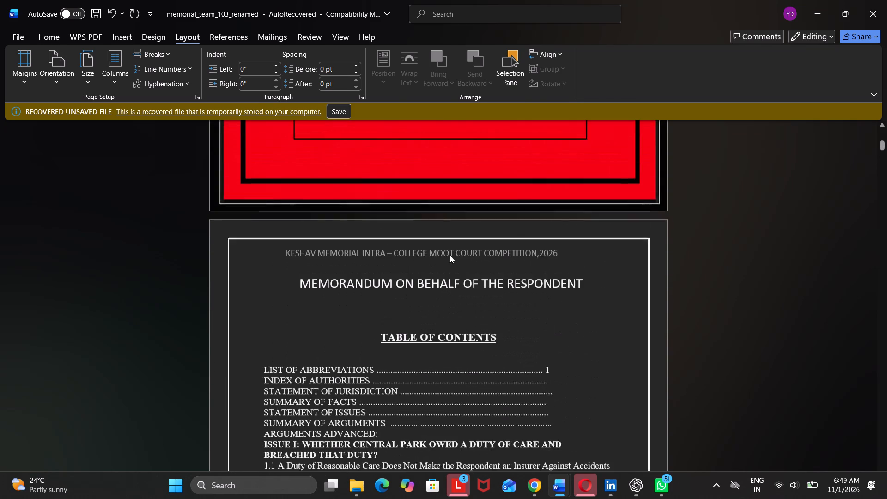
scroll(423, 297, "down", 1)
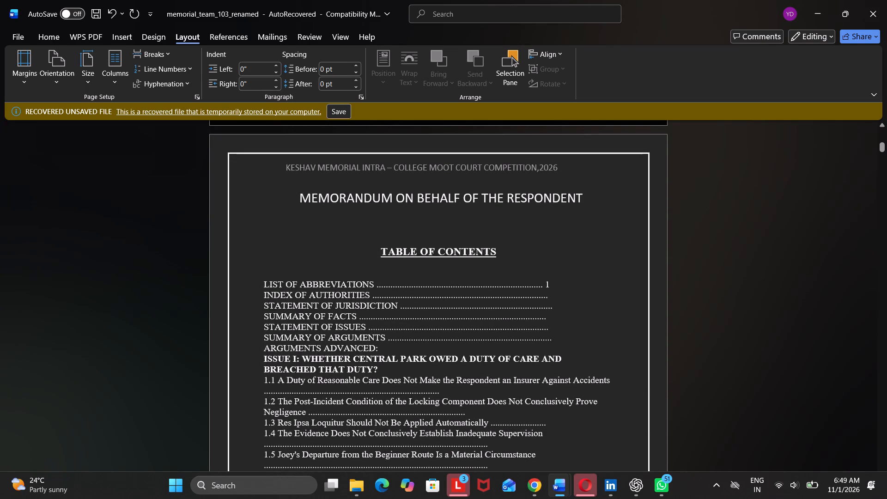
left_click_drag(262, 280, 417, 369)
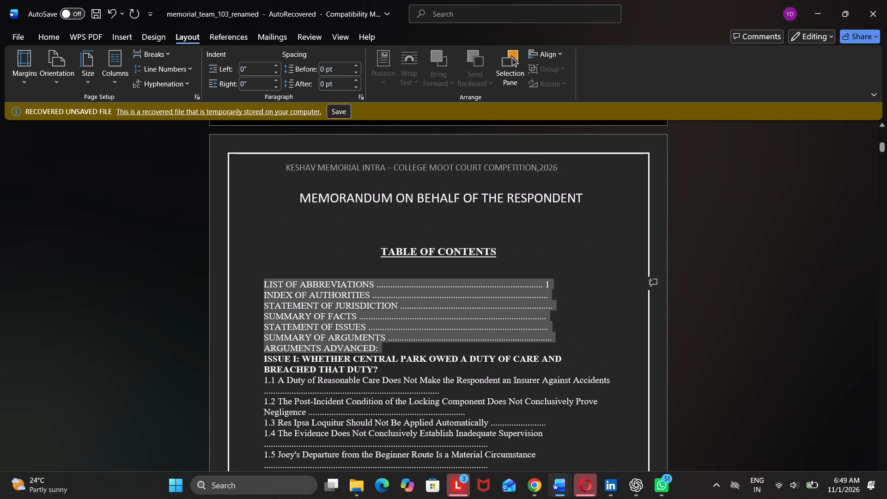
left_click_drag(417, 369, 530, 488)
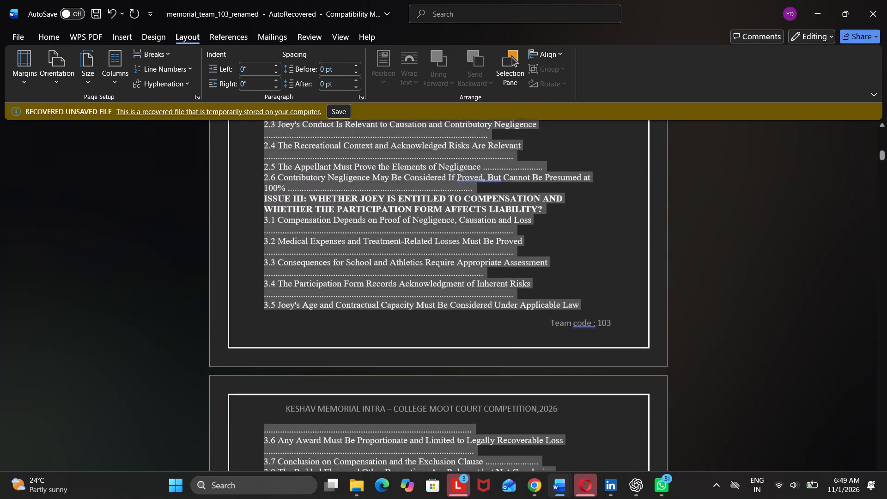
left_click_drag(530, 488, 543, 425)
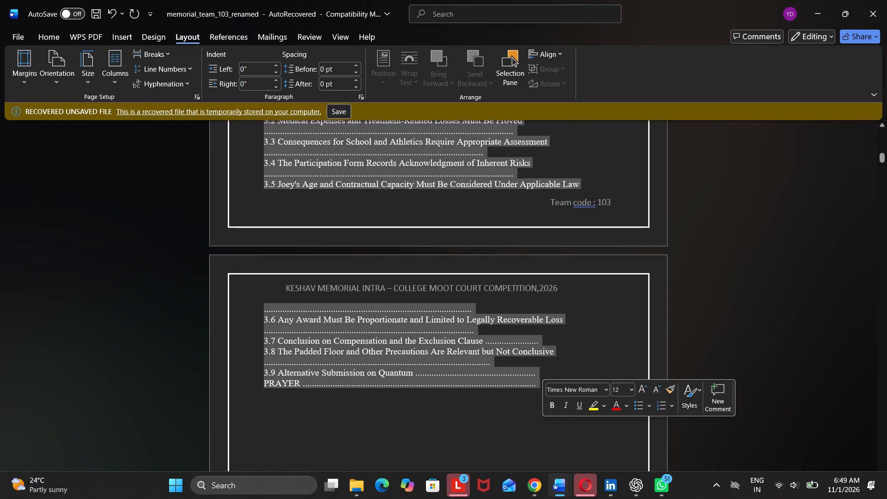
left_click(632, 386)
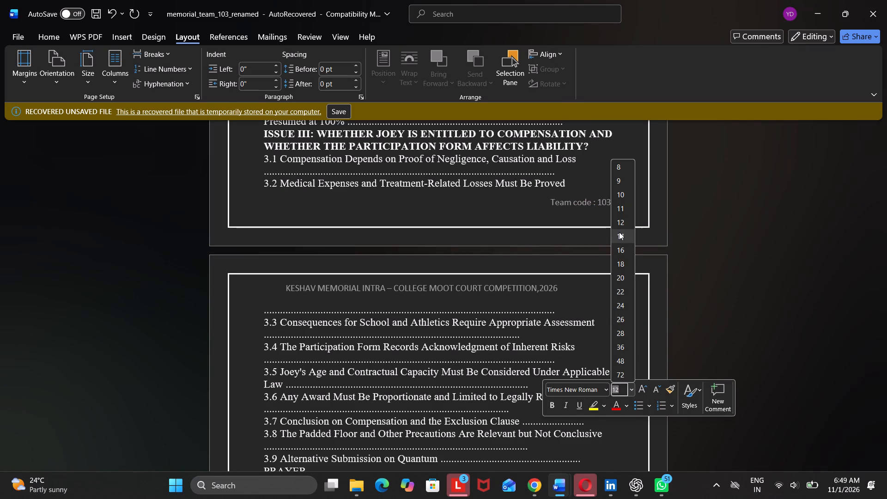
left_click(619, 232)
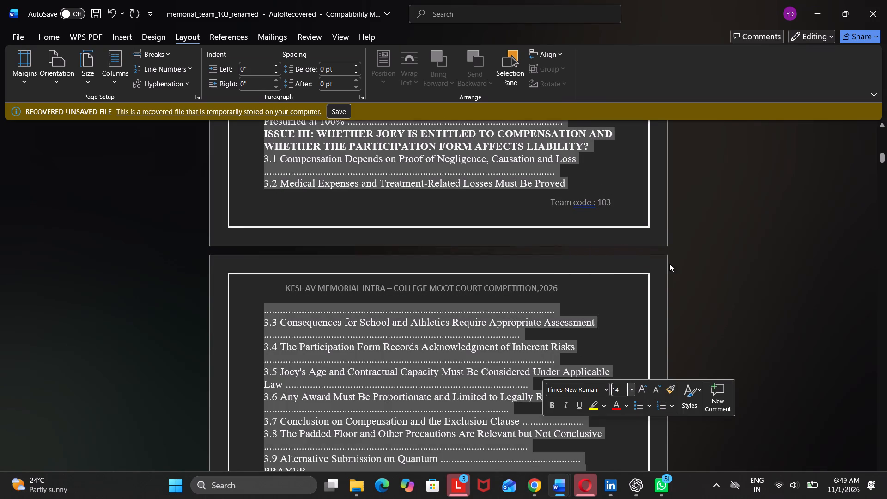
left_click(700, 280)
Compare the resized table of contents with the formatting of the list of abbreviations and index of authorities pages.
scroll(620, 329, "down", 3)
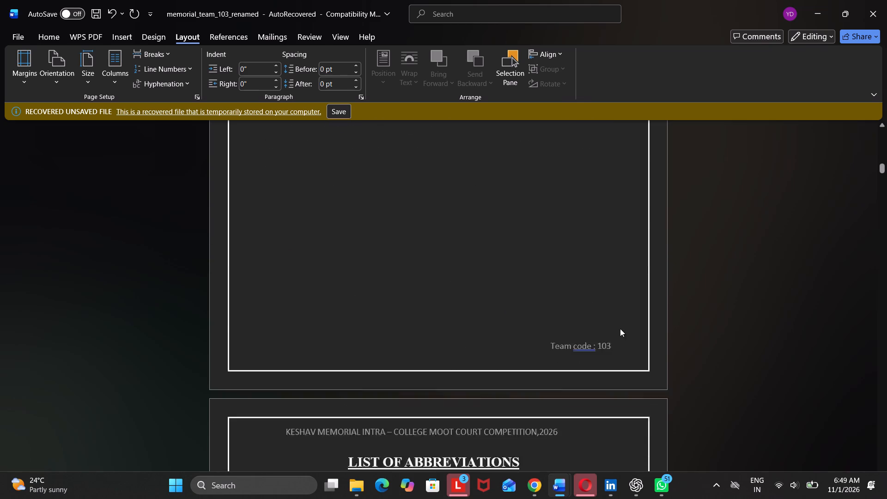
scroll(620, 329, "down", 8)
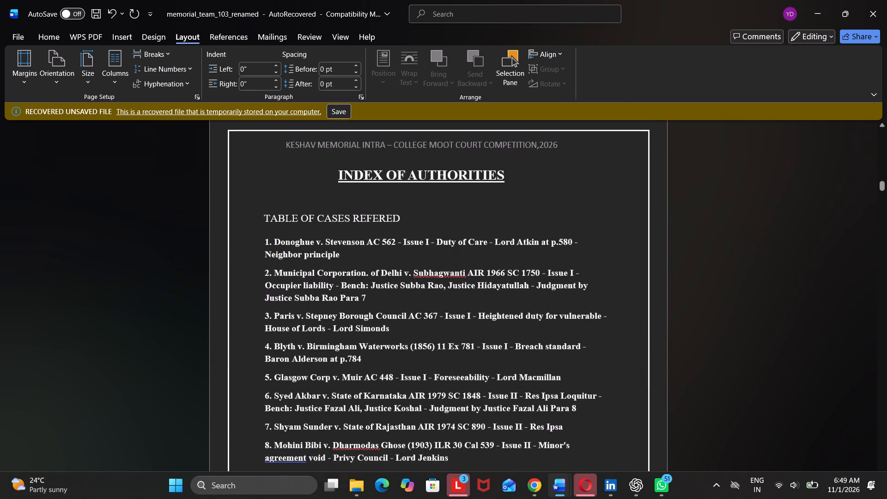
scroll(620, 329, "down", 2)
scroll(620, 329, "up", 1)
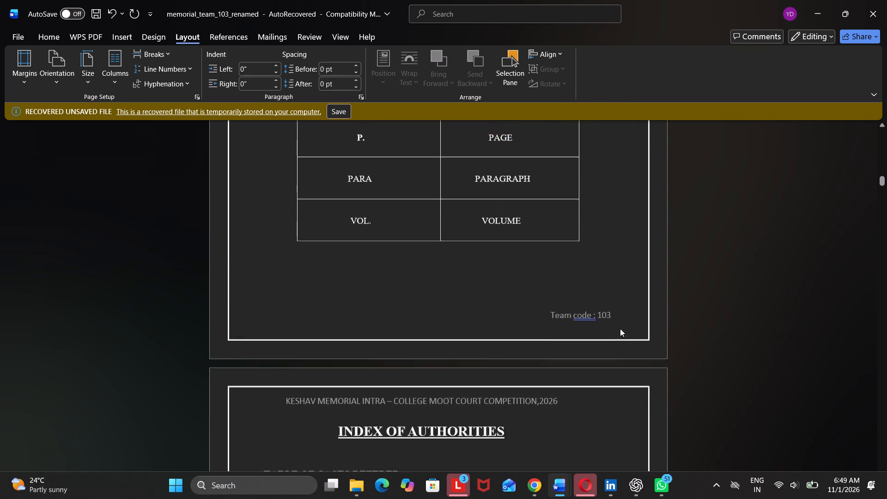
scroll(620, 329, "up", 9)
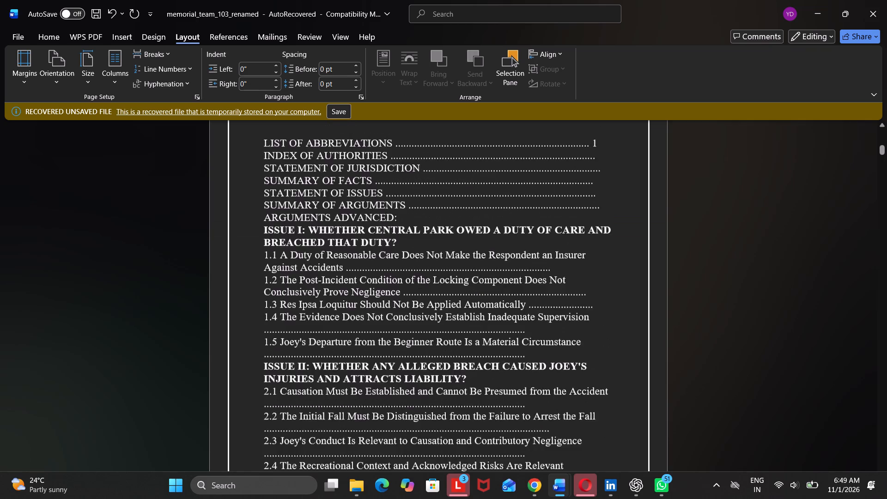
scroll(620, 329, "up", 1)
scroll(582, 362, "down", 1)
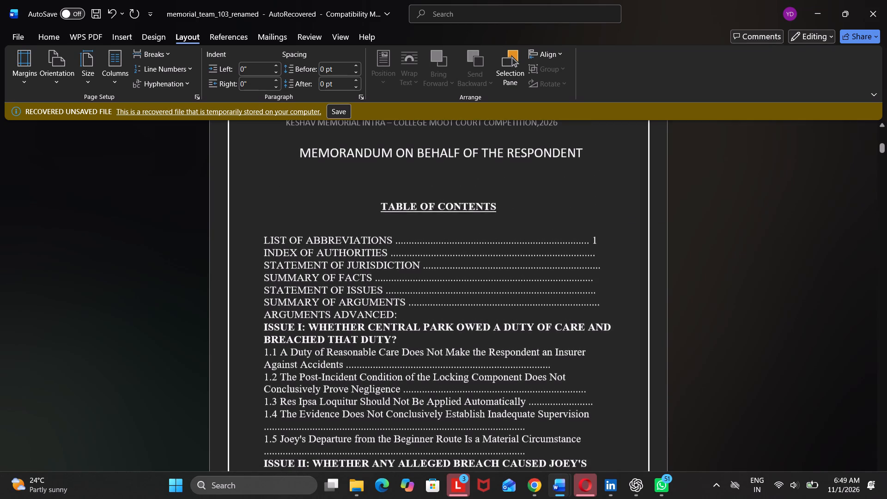
scroll(582, 362, "down", 1)
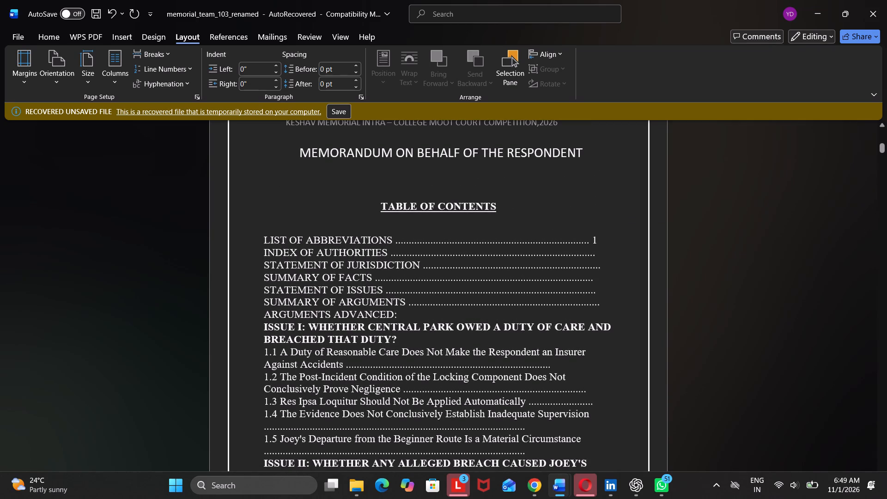
Set the font size of all table of contents entries, from LIST OF ABBREVIATIONS through PRAYER, to 12.
left_click_drag(262, 237, 518, 493)
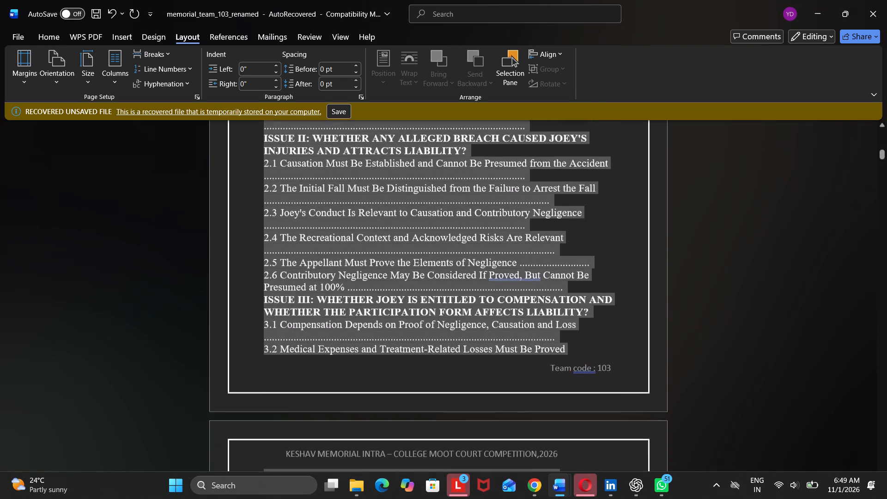
left_click_drag(518, 493, 503, 481)
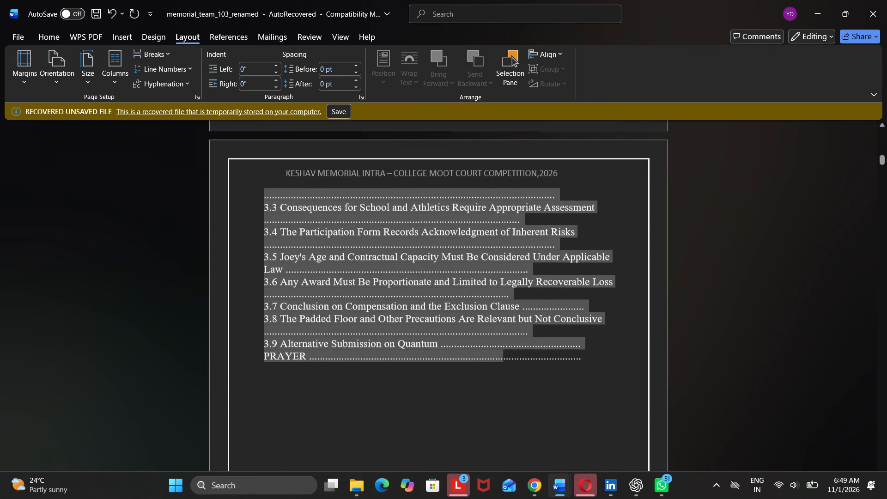
left_click_drag(503, 481, 598, 429)
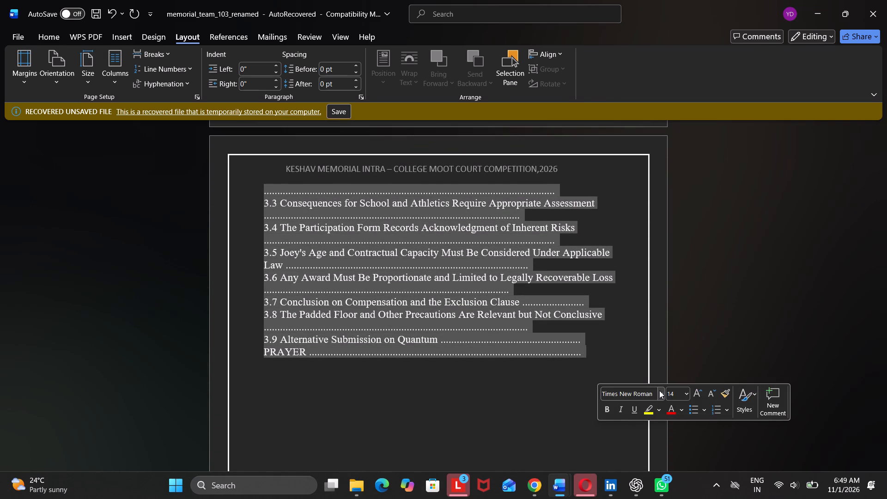
left_click(686, 393)
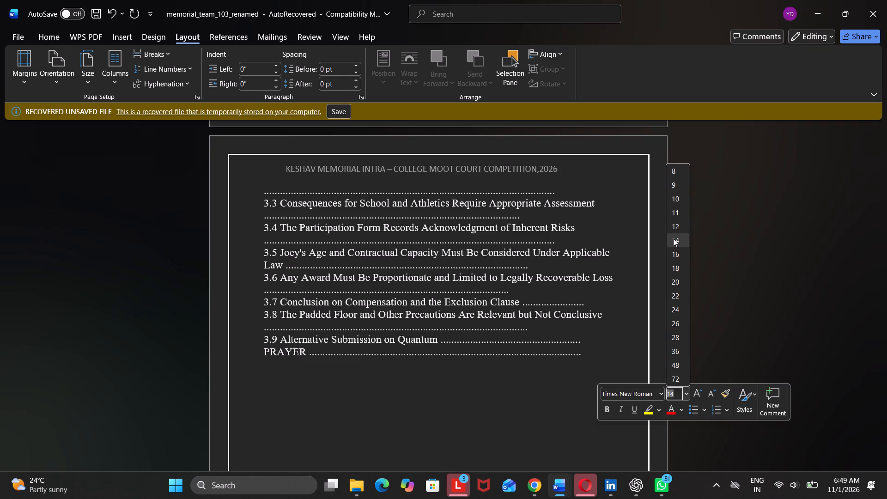
left_click(673, 228)
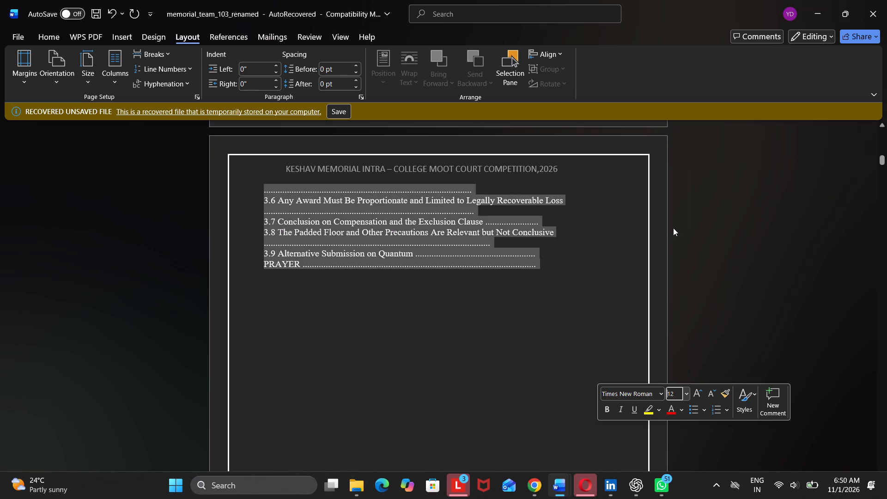
left_click(559, 337)
scroll(559, 337, "up", 7)
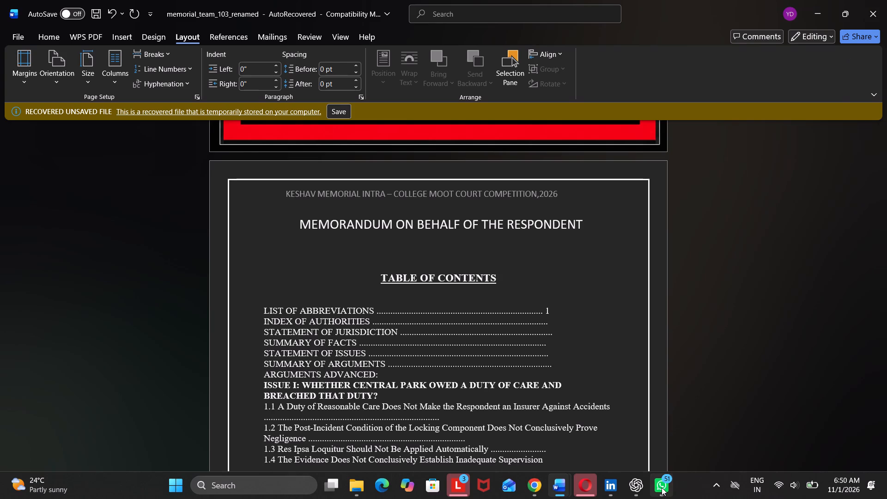
Switch to Chrome and show the original memorial PDF's table of contents side by side with the Word document.
left_click(530, 486)
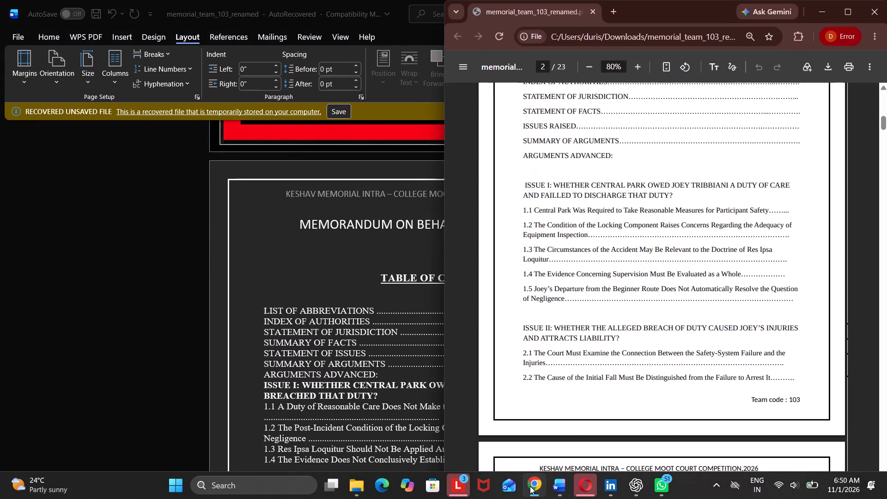
scroll(685, 306, "up", 1)
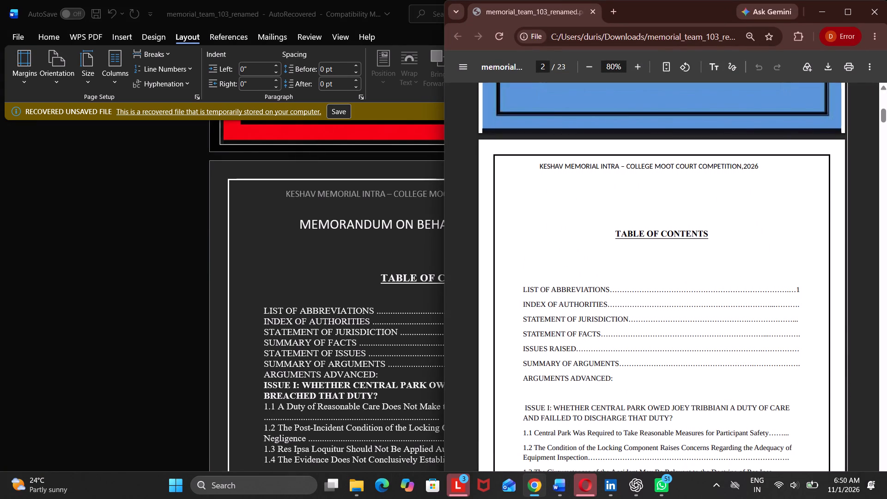
scroll(685, 306, "up", 1)
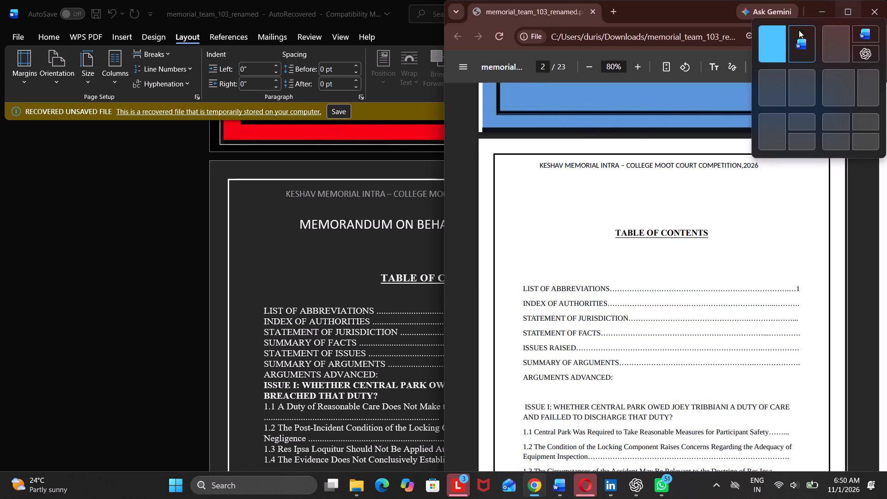
left_click(783, 34)
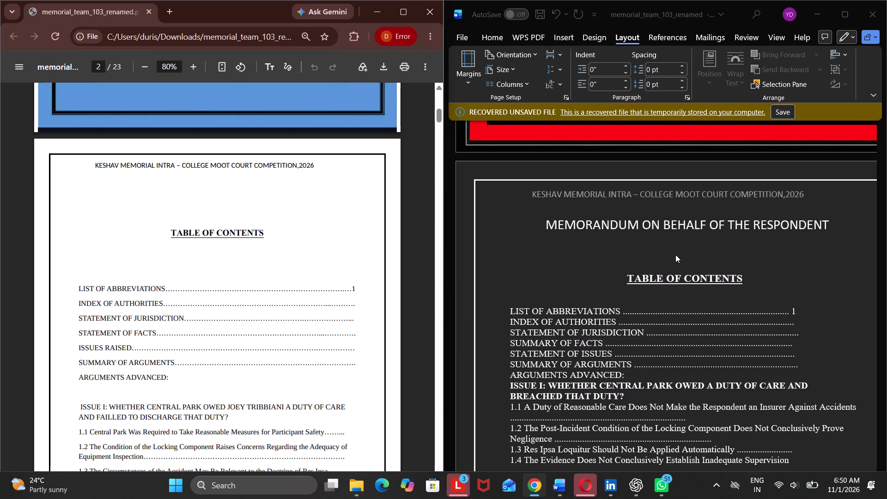
Insert a blank line after the LIST OF ABBREVIATIONS entry and another after the INDEX OF AUTHORITIES entry.
left_click(792, 307)
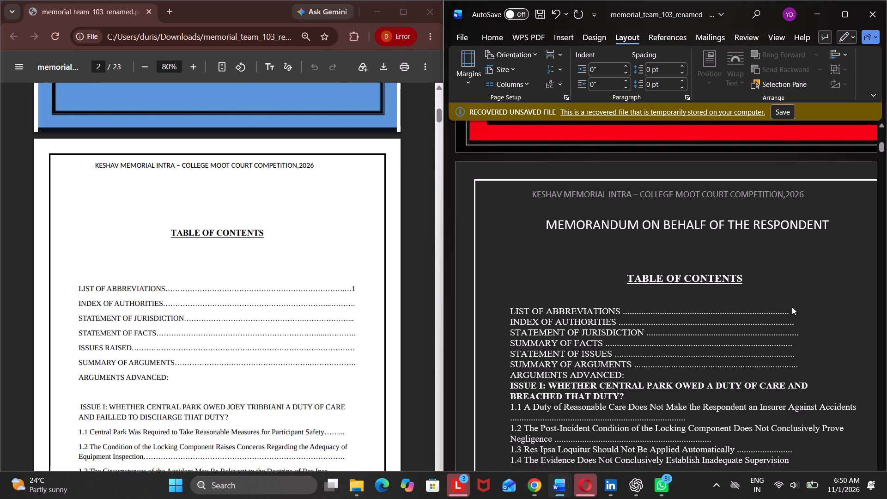
left_click(800, 309)
key("Return")
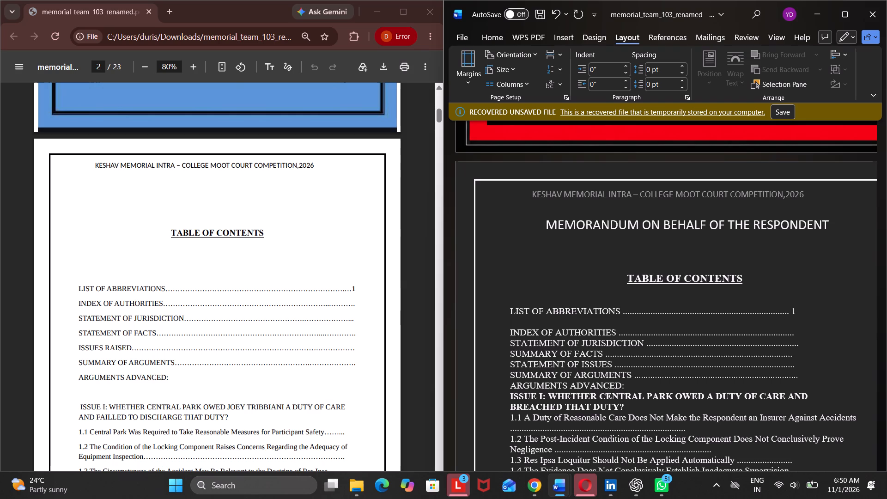
left_click(795, 336)
key("Return")
Delete the last leader dot of the STATEMENT OF JURISDICTION entry and add a blank line below it.
scroll(808, 354, "down", 1)
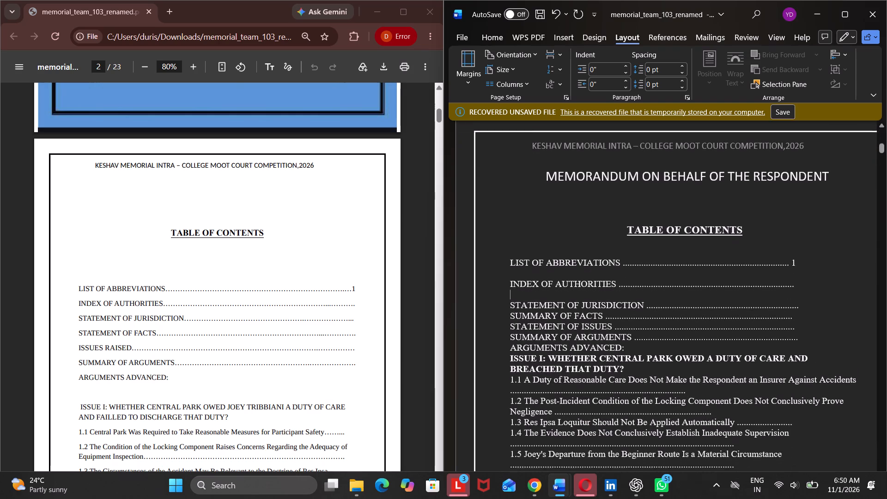
scroll(808, 354, "down", 1)
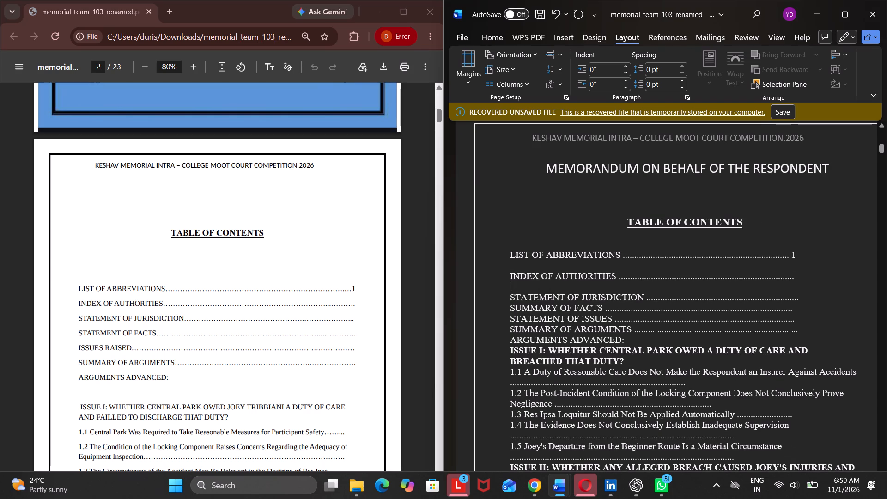
left_click(772, 305)
left_click(793, 296)
key("Right")
key("Right")
key("Right")
key("BackSpace")
key("Return")
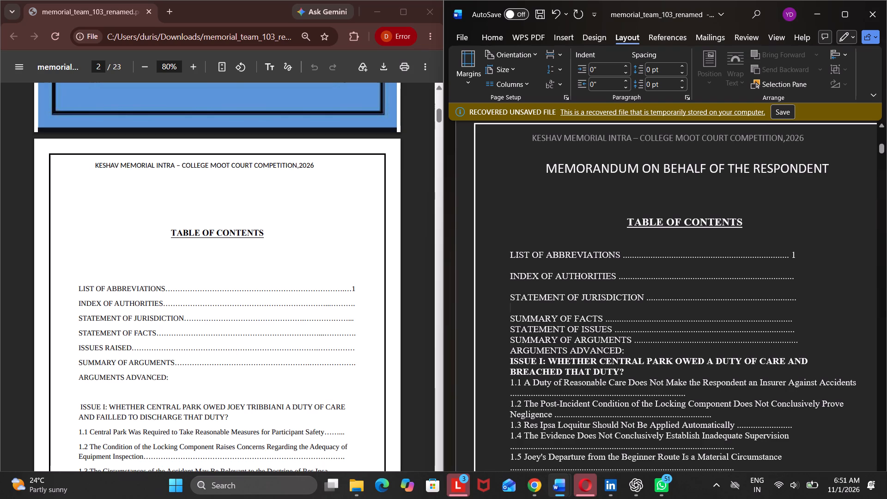
Insert a blank line after the SUMMARY OF FACTS entry in the table of contents.
left_click(596, 316)
key("Right")
key("Right")
key("Right")
key("Right")
key("Right")
key("Right")
key("Right")
key("Right")
key("Right")
key("Right")
key("Right")
key("Right")
key("Right")
key("Right")
key("Right")
key("Right")
key("Right")
key("Right")
key("Right")
key("Right")
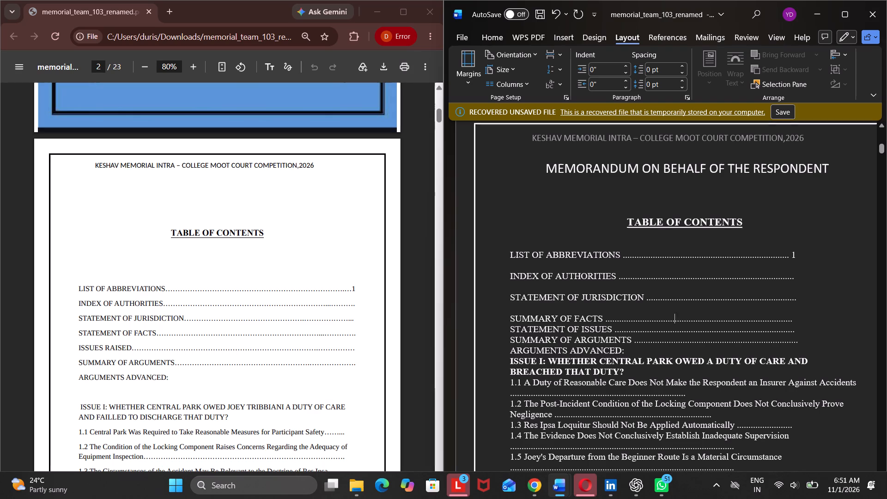
key("Right")
key("Right")
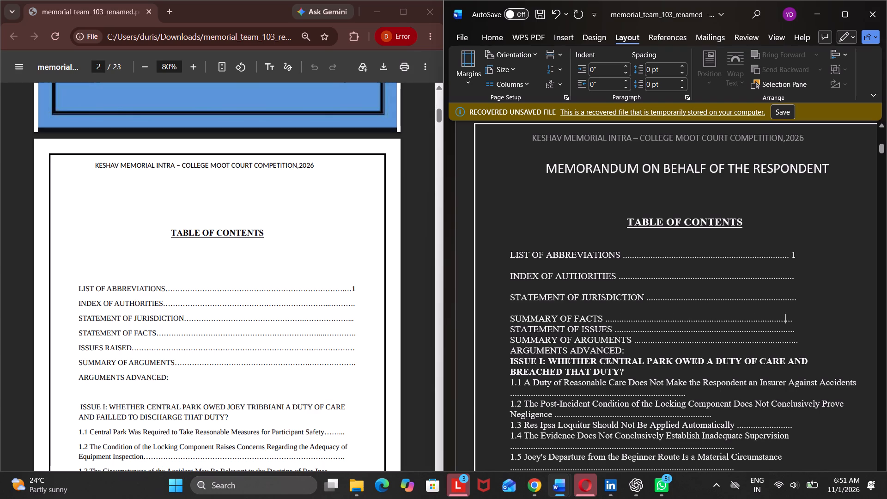
key("Right")
key("Right")
key("Right")
key("Return")
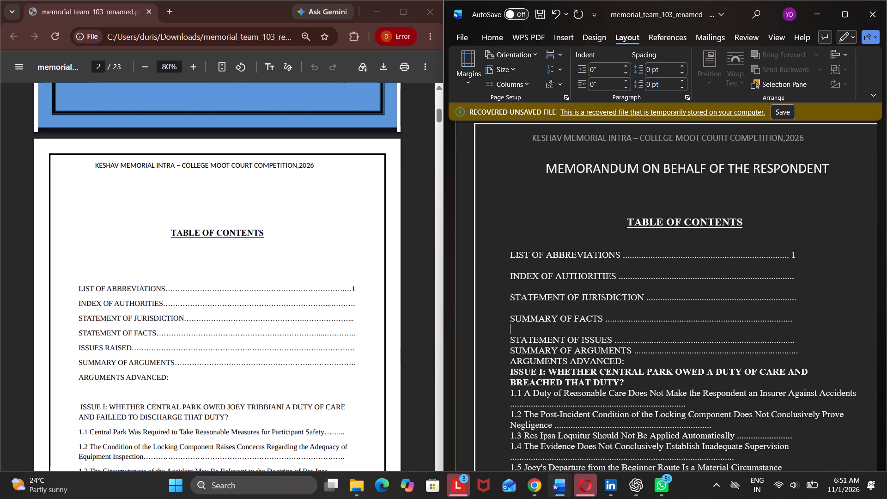
Insert a blank line after the STATEMENT OF ISSUES entry in the table of contents.
left_click(789, 337)
key("Right")
key("Right")
key("Right")
key("Right")
key("Right")
key("Right")
key("Right")
key("Right")
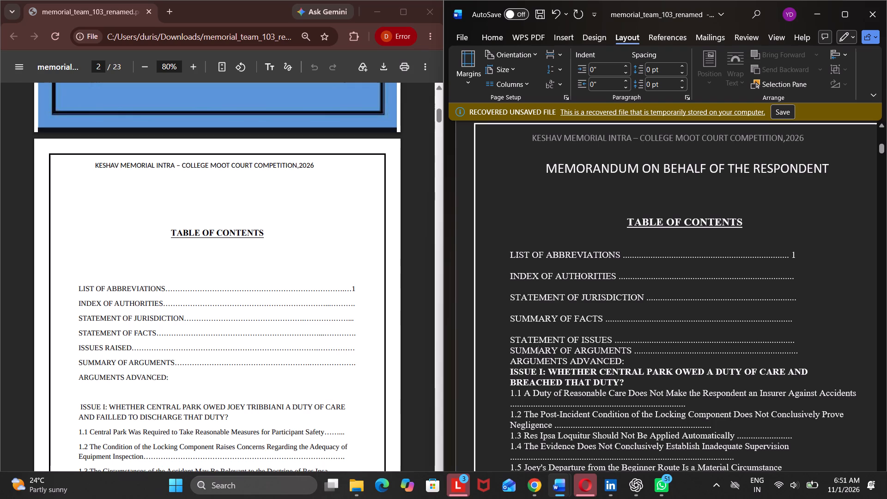
left_click(794, 341)
key("Return")
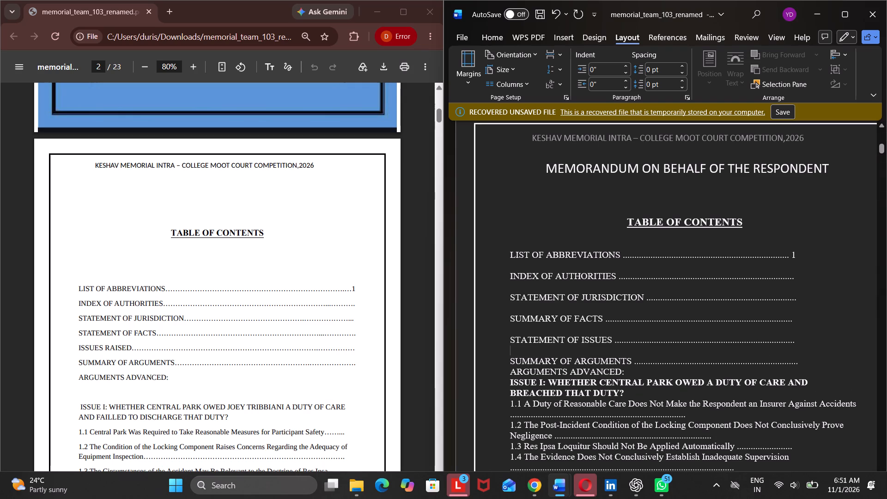
Insert a blank line after the SUMMARY OF ARGUMENTS entry in the table of contents.
scroll(770, 340, "down", 1)
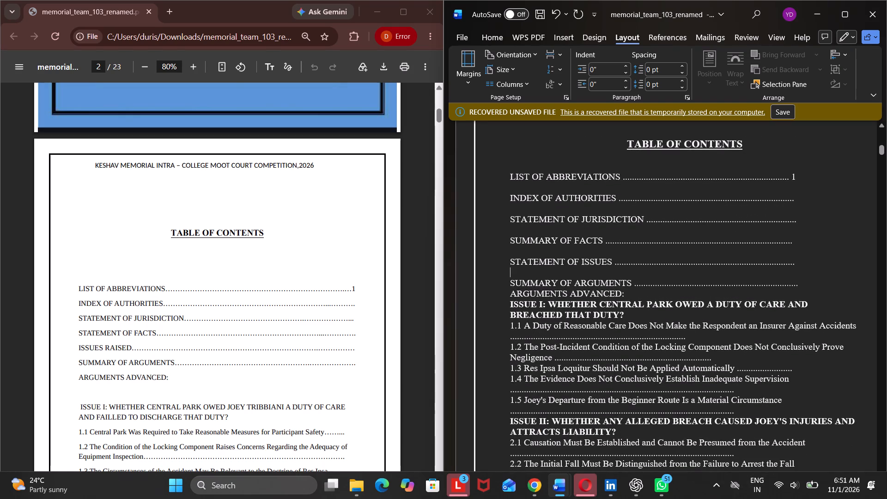
left_click(792, 286)
key("Right")
key("Right")
key("Right")
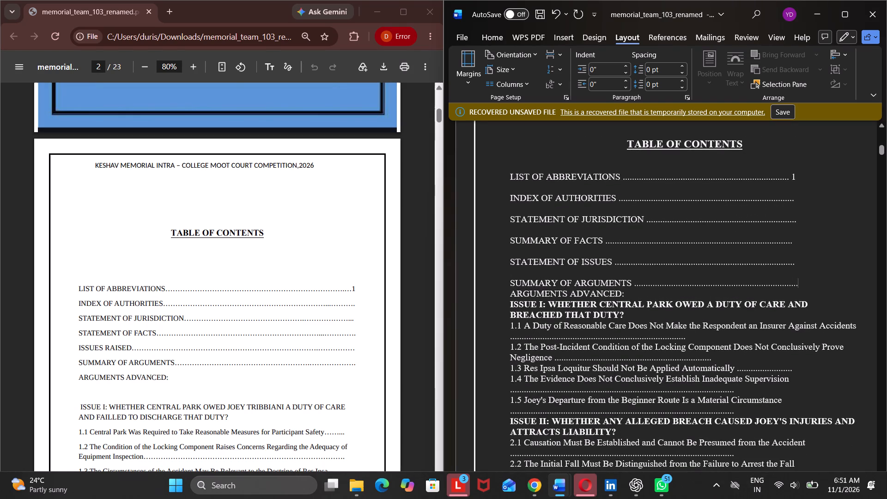
key("Return")
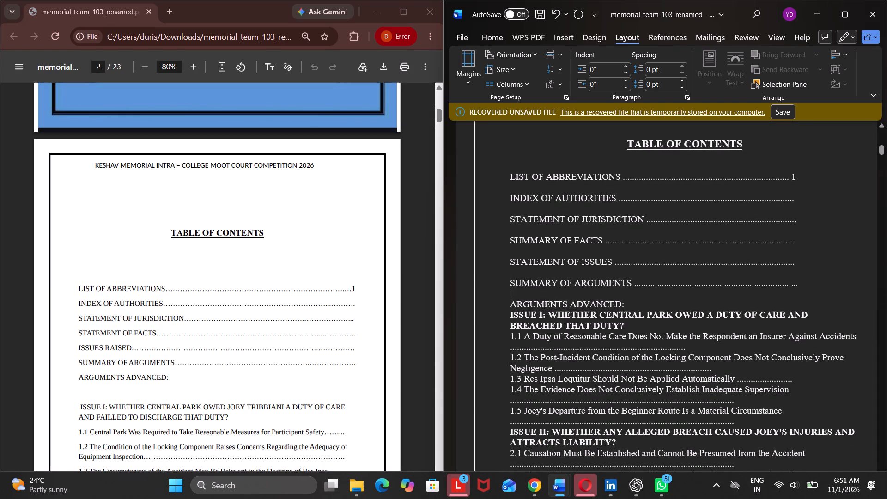
Insert two blank lines between ARGUMENTS ADVANCED and the ISSUE I heading.
left_click(627, 304)
key("Return")
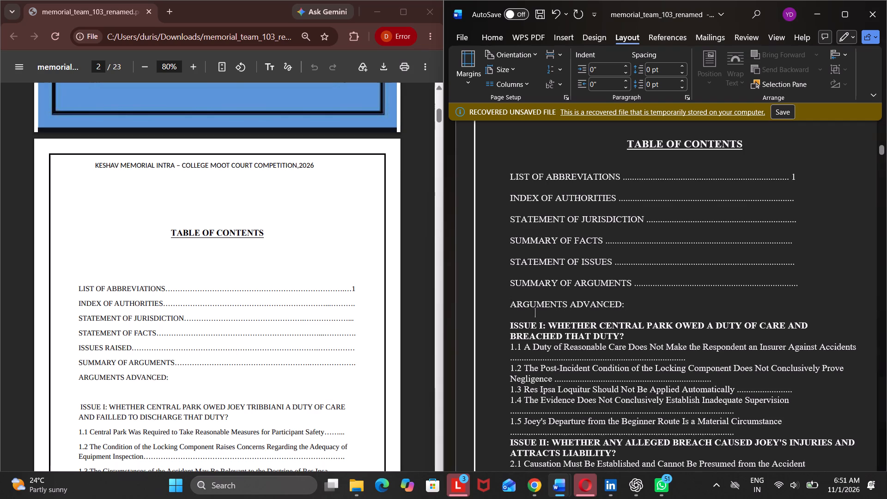
key("Return")
scroll(621, 327, "down", 1)
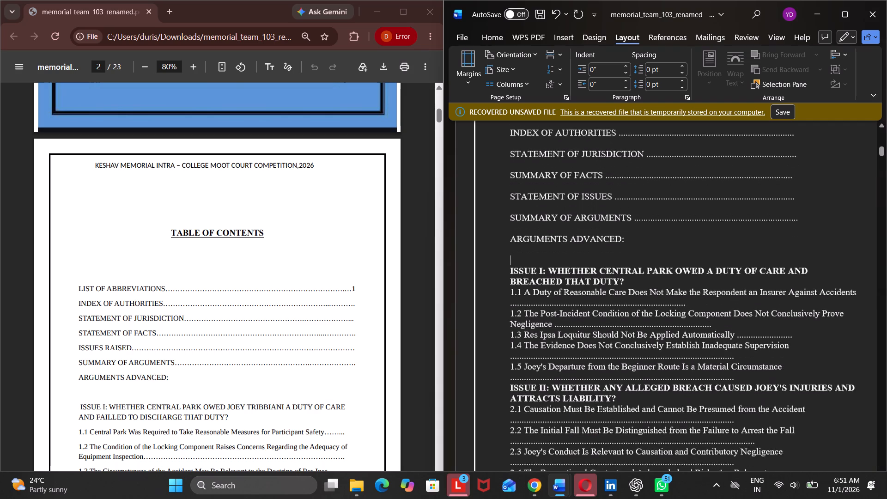
Insert a blank line between the ISSUE I heading and entry 1.1 in the table of contents.
scroll(621, 327, "down", 1)
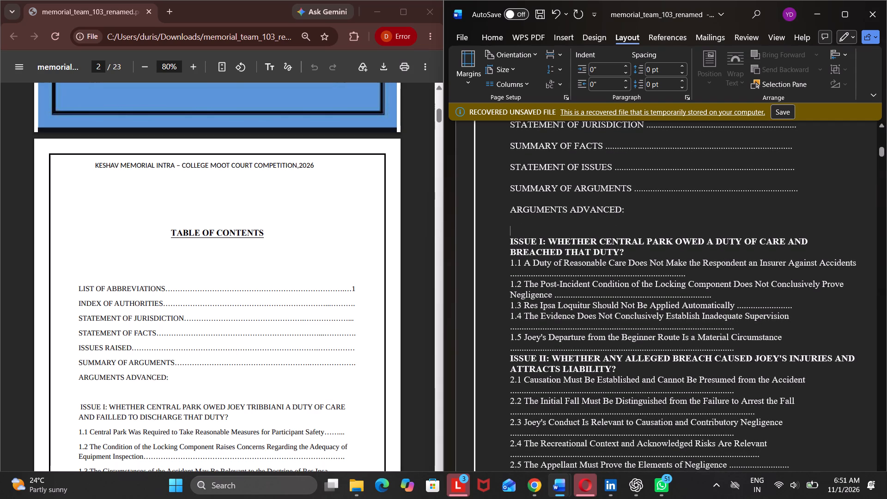
left_click(628, 251)
key("Return")
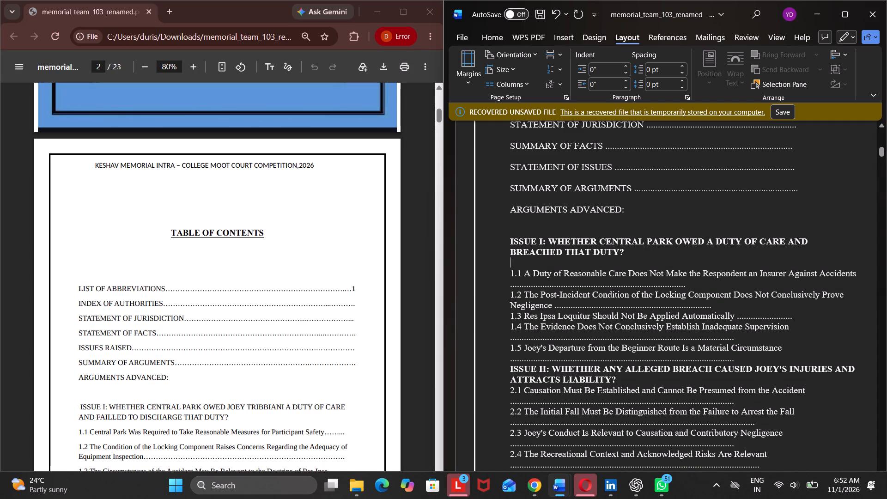
Insert a blank line after entry 1.1 and undo the automatic list numbering so the line carries no number.
left_click(692, 283)
key("Return")
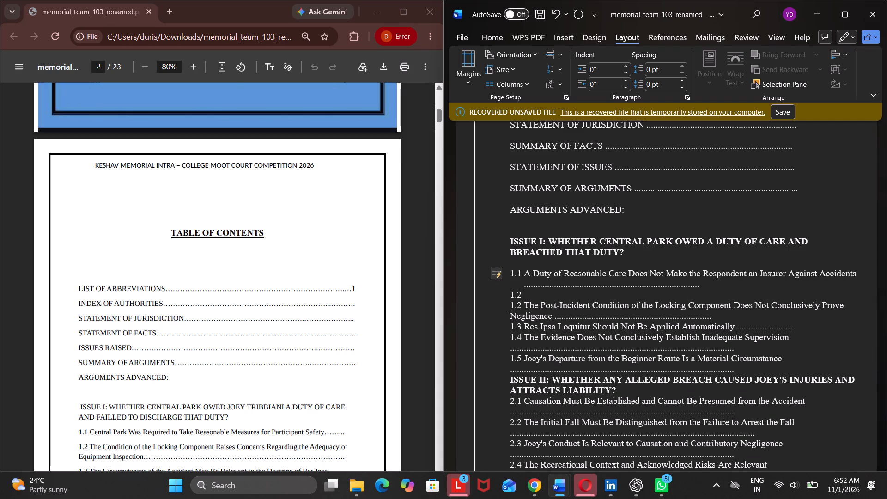
key("BackSpace")
key("BackSpace")
key("ctrl+z")
key("ctrl+z")
key("ctrl+z")
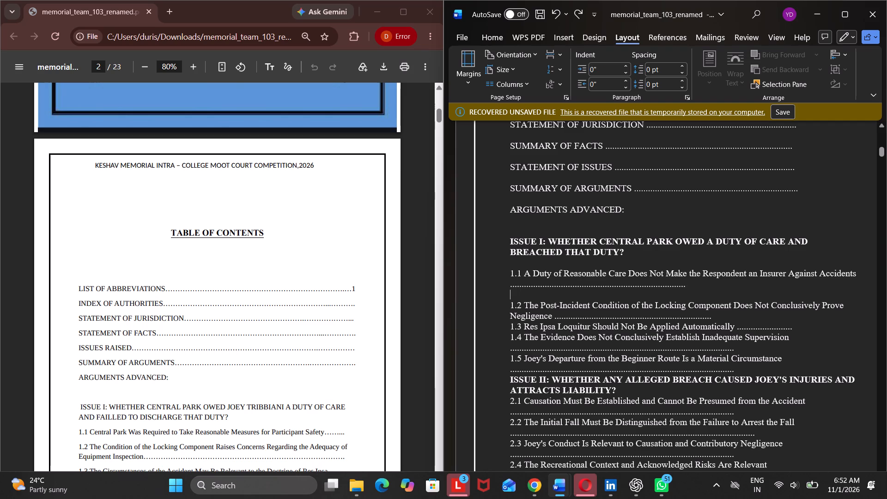
Insert a blank line after each of entries 1.2, 1.3 and 1.4 under ISSUE I.
left_click(723, 314)
key("Return")
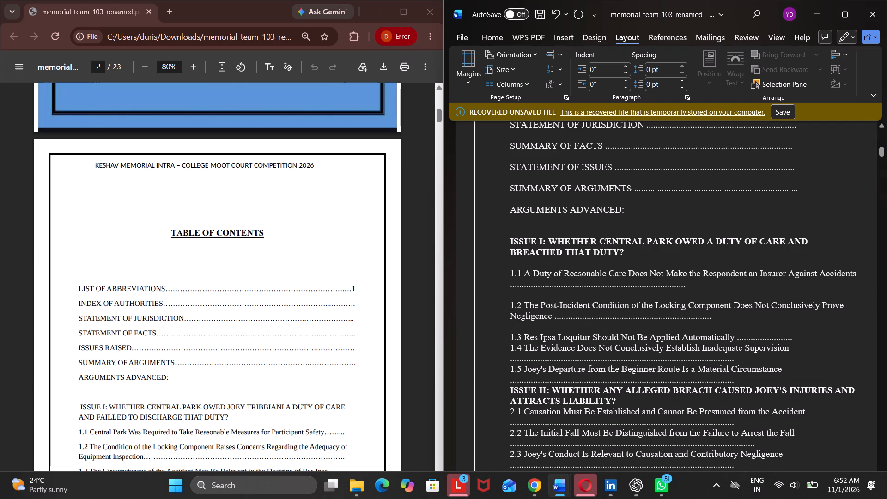
left_click(803, 336)
key("Return")
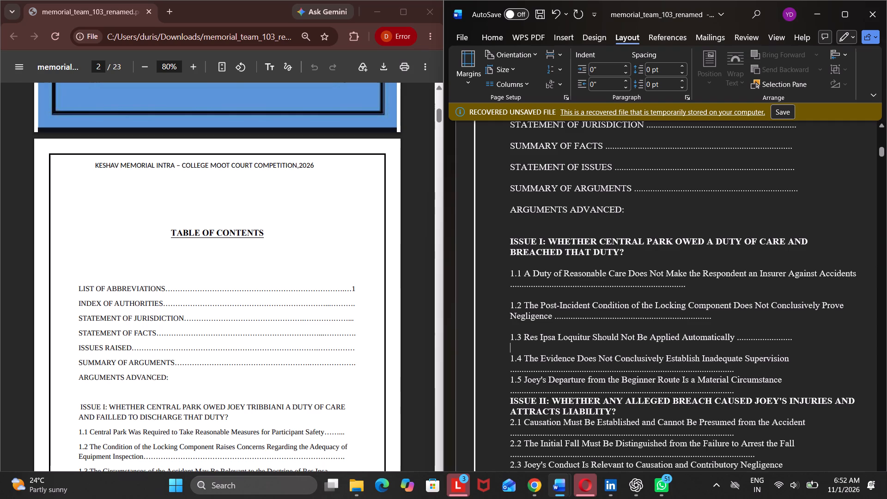
left_click(740, 371)
key("Return")
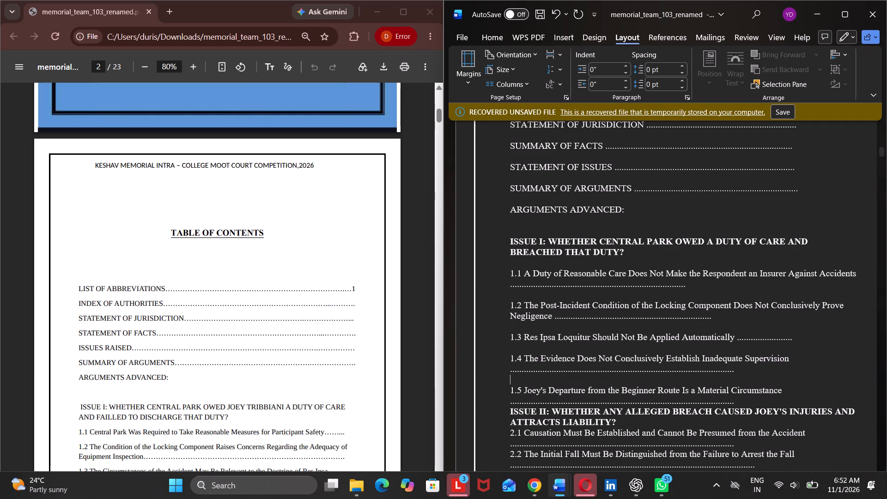
Insert two blank lines between entry 1.5 and the ISSUE II heading.
scroll(262, 432, "down", 2)
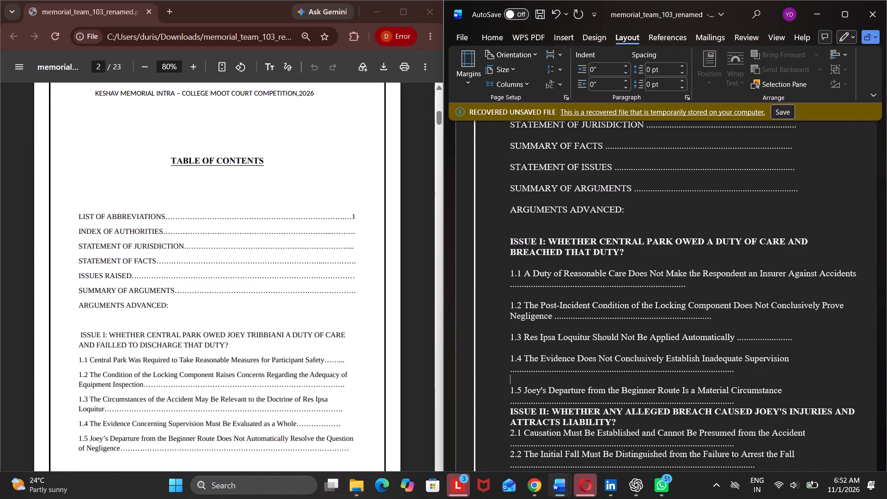
scroll(262, 432, "down", 1)
scroll(676, 348, "down", 1)
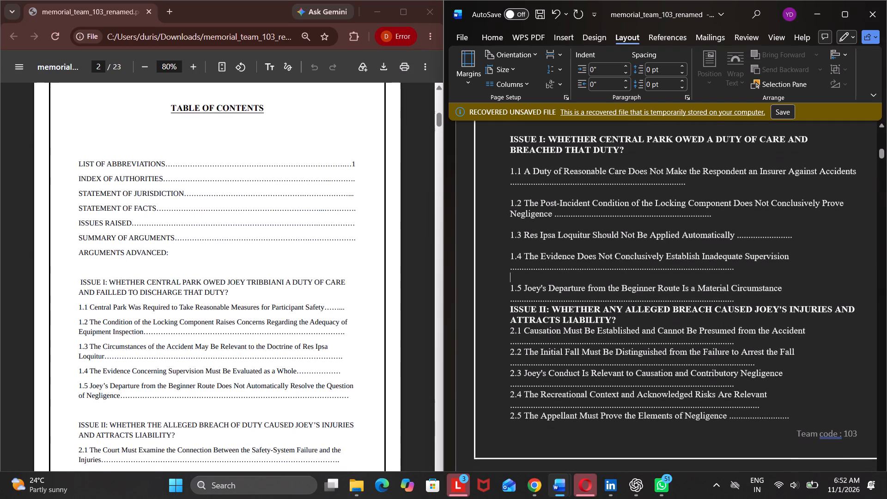
left_click(741, 298)
key("Return")
key("Return")
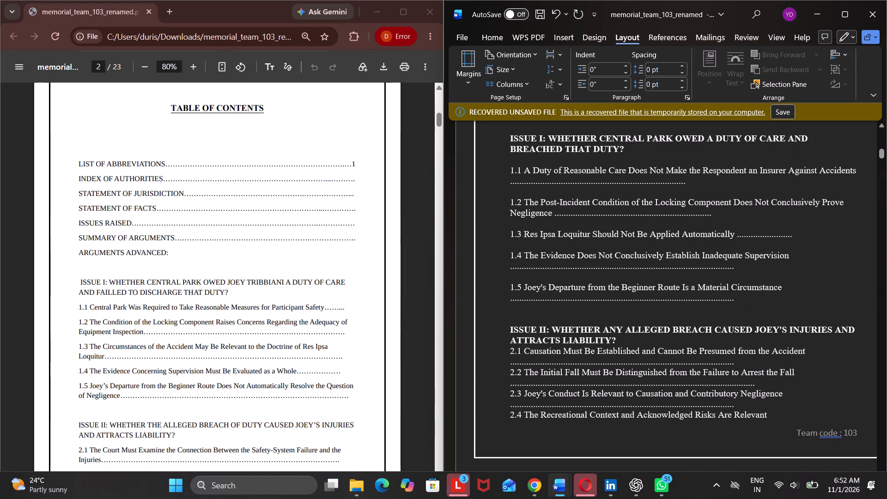
Insert a blank line after the ISSUE II heading and after each of entries 2.1 and 2.2.
left_click(619, 339)
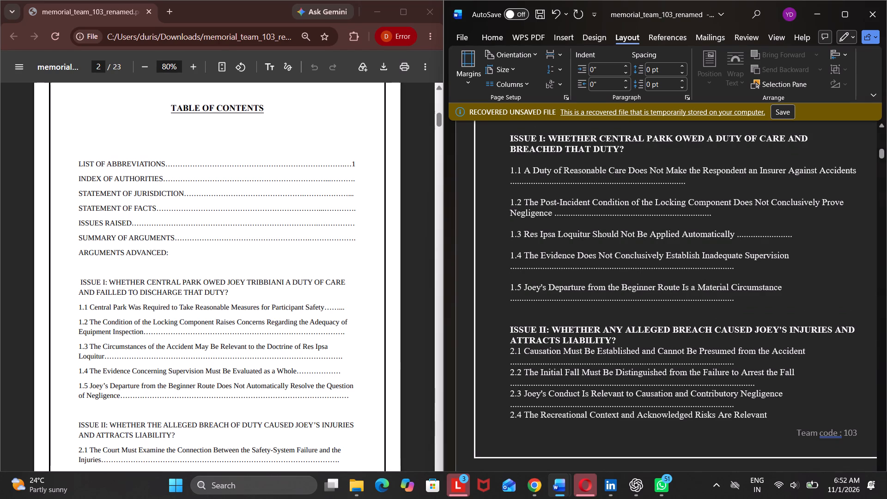
key("Return")
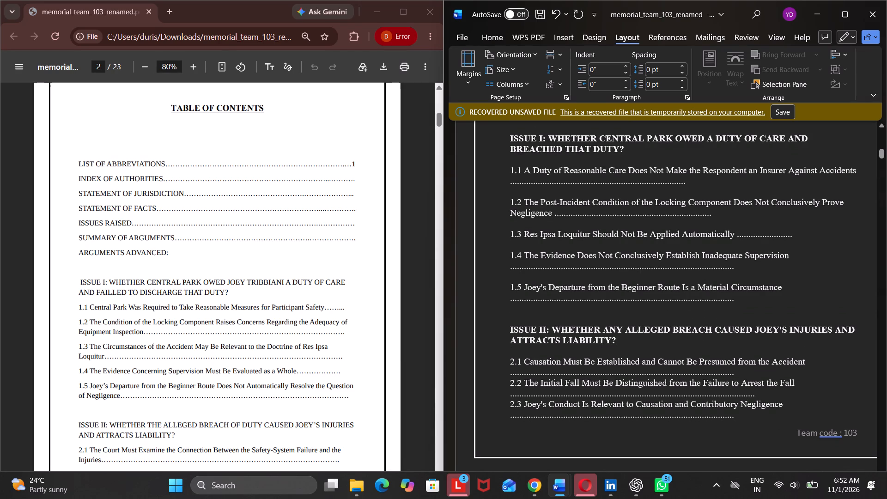
left_click(744, 372)
key("Return")
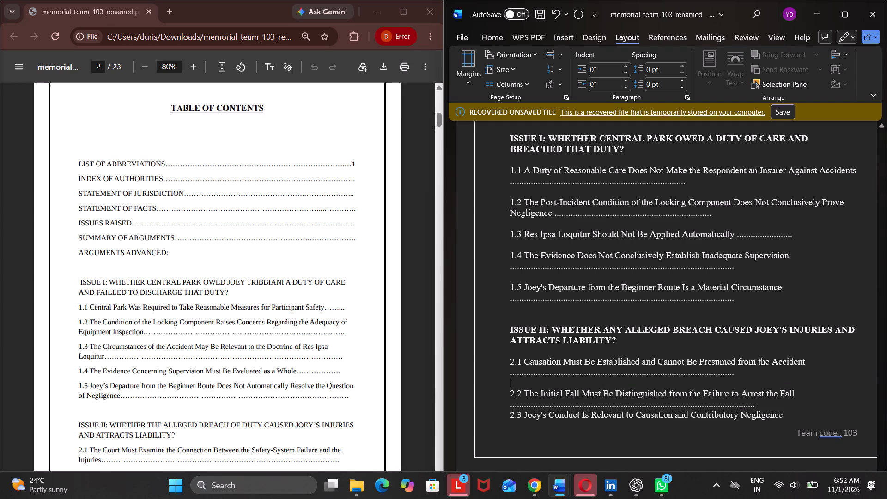
left_click(759, 403)
key("Return")
Insert two blank lines above entry 2.3 at the top of the second table of contents page.
scroll(746, 404, "down", 1)
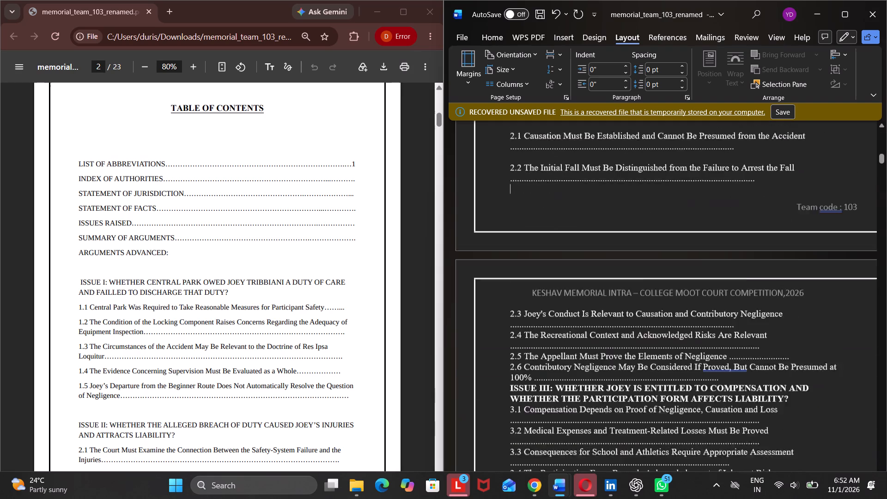
scroll(746, 404, "down", 1)
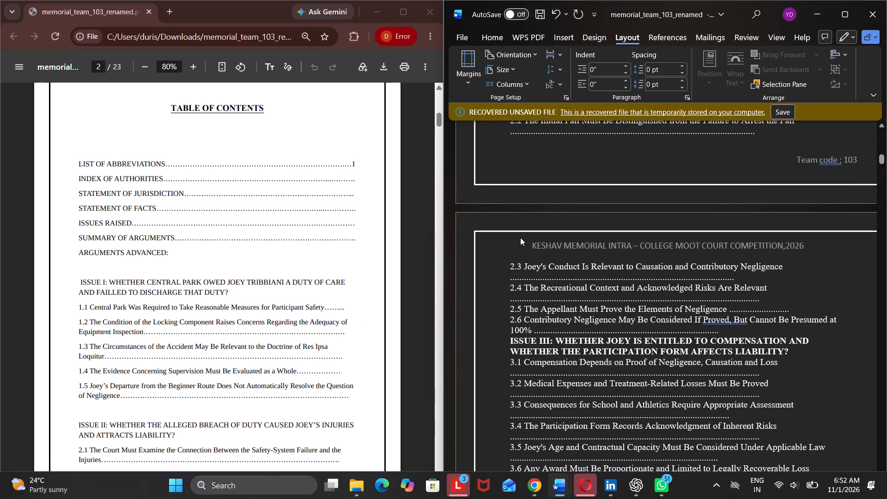
left_click(511, 261)
key("Return")
key("Return")
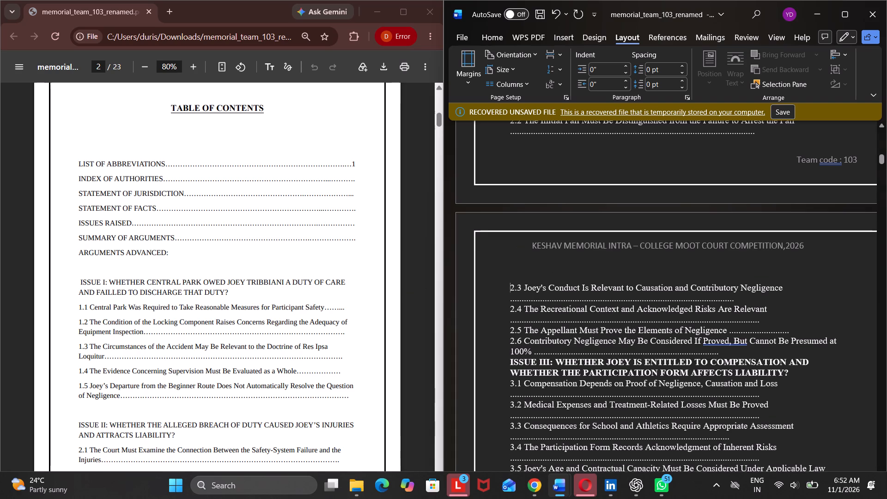
Insert a blank line after each of entries 2.3, 2.4 and 2.5 under ISSUE II.
left_click(736, 299)
key("Return")
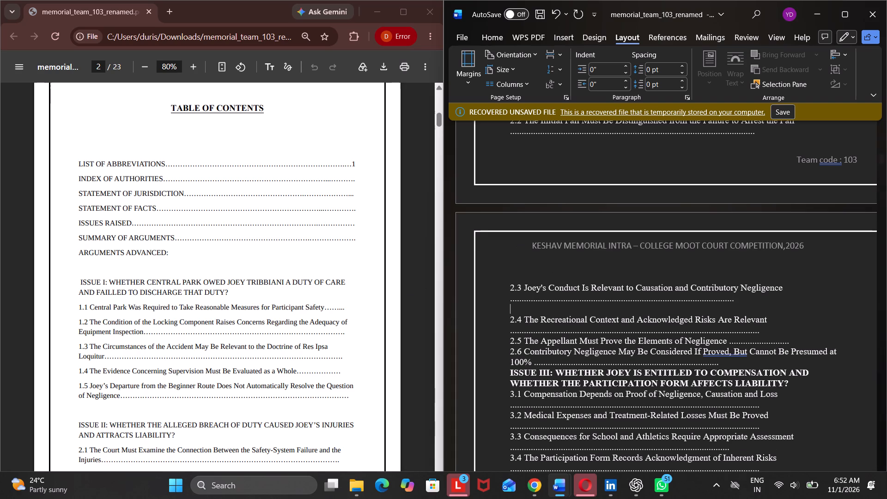
left_click(763, 332)
key("Return")
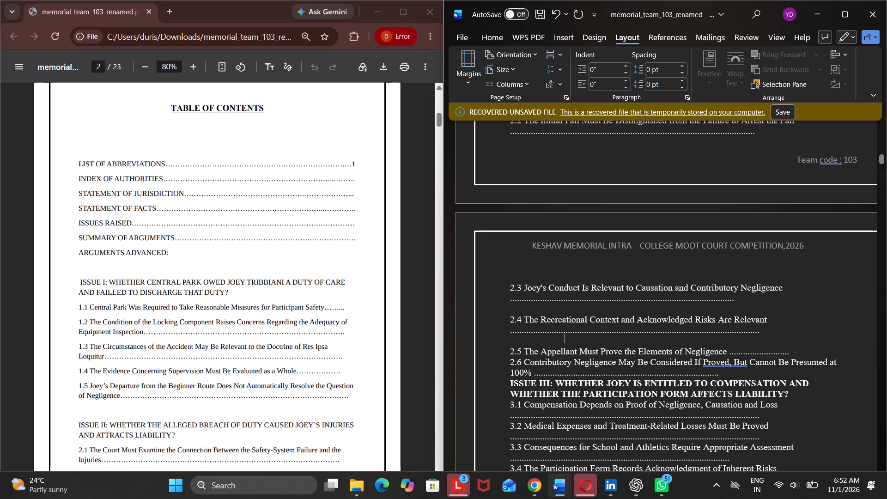
left_click(788, 352)
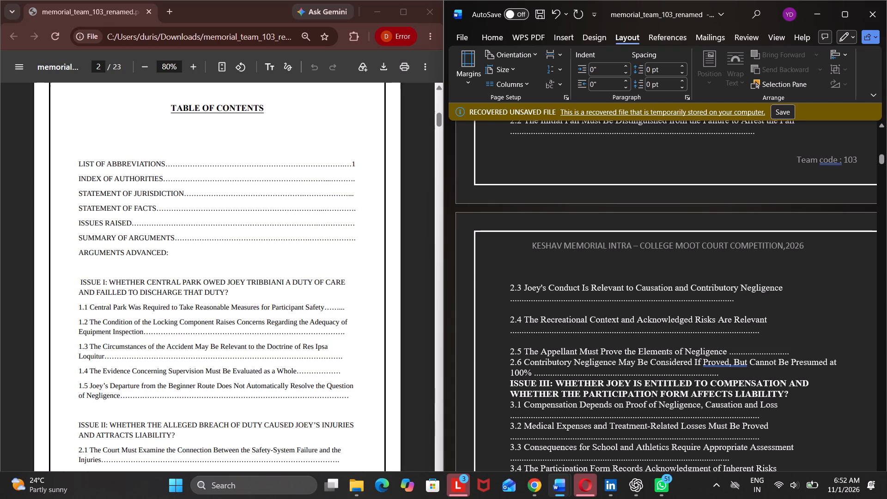
key("Right")
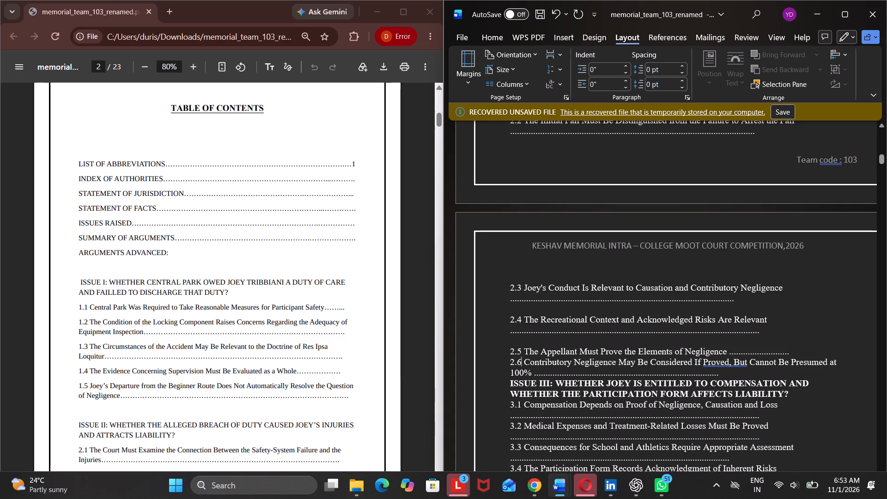
key("Return")
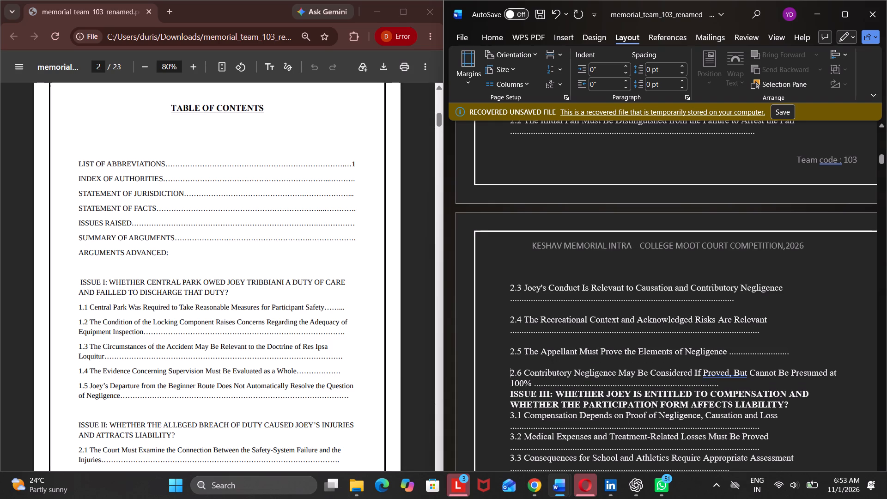
Insert two blank lines between entry 2.6 and the ISSUE III heading.
left_click(719, 387)
key("Return")
key("Return")
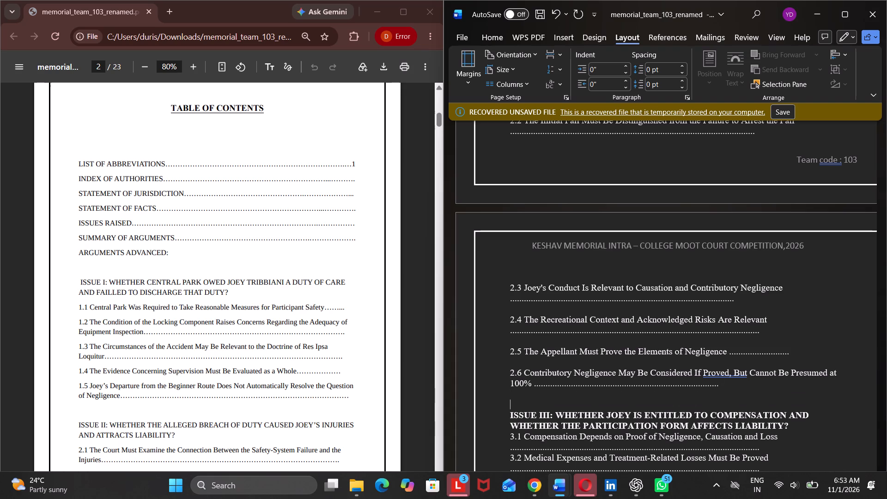
Compare with the ISSUE III section of the original PDF and insert two blank lines between the ISSUE III heading and entry 3.1.
scroll(303, 328, "down", 2)
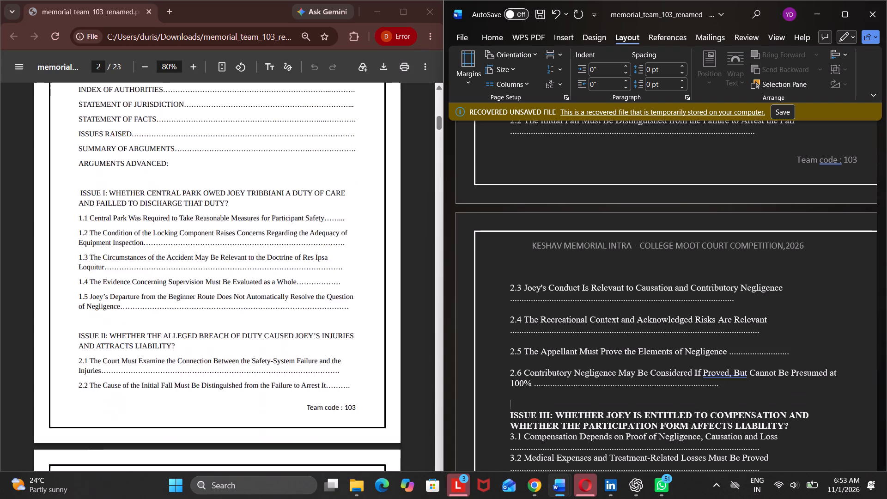
scroll(303, 328, "down", 3)
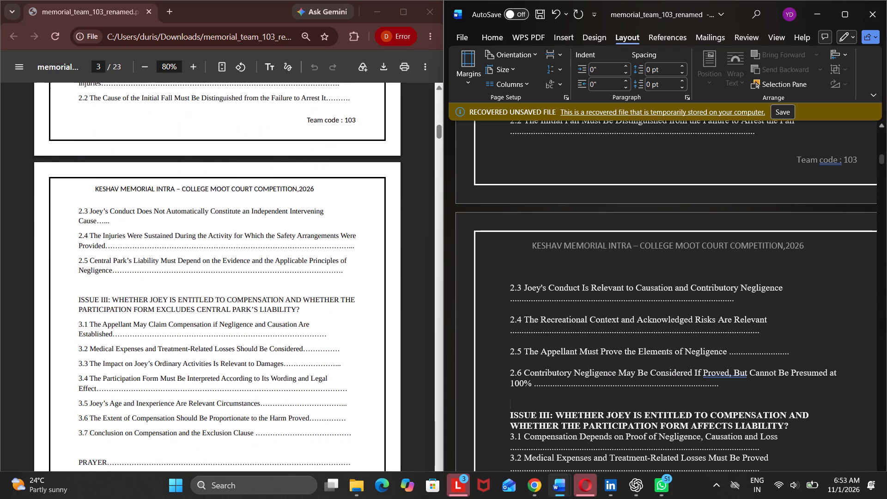
scroll(692, 351, "down", 2)
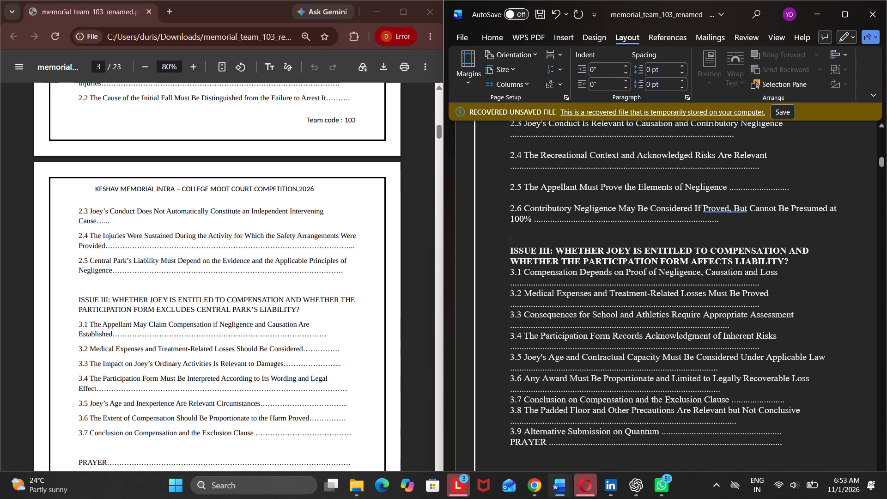
left_click(793, 259)
key("Return")
key("Return")
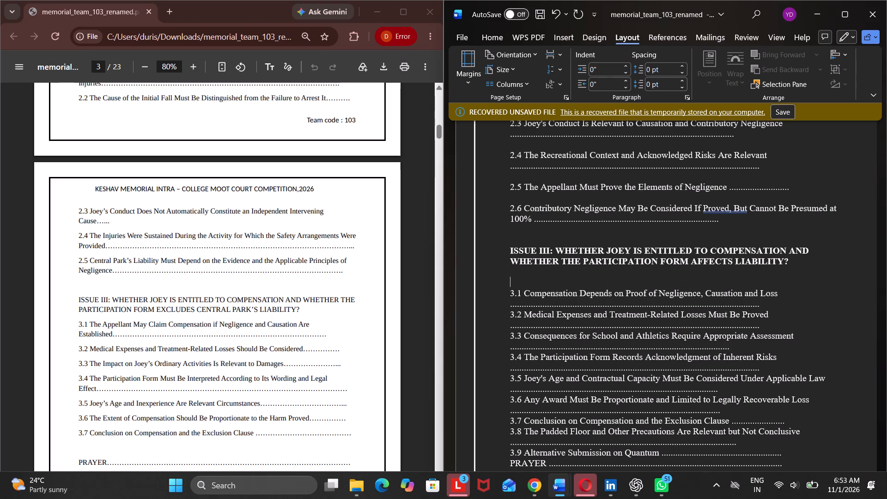
Insert a blank line after entry 3.1 under ISSUE III.
left_click(760, 304)
key("Return")
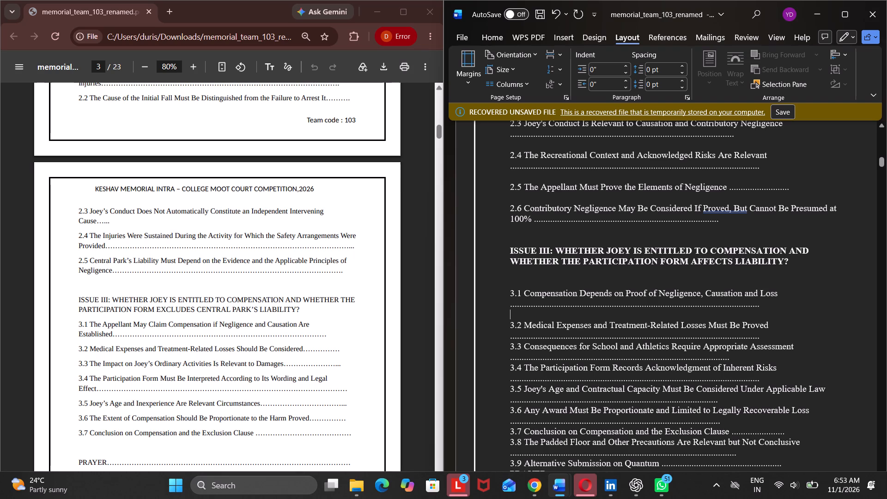
Insert a blank line after each of entries 3.2, 3.3 and 3.4 under ISSUE III.
left_click(762, 337)
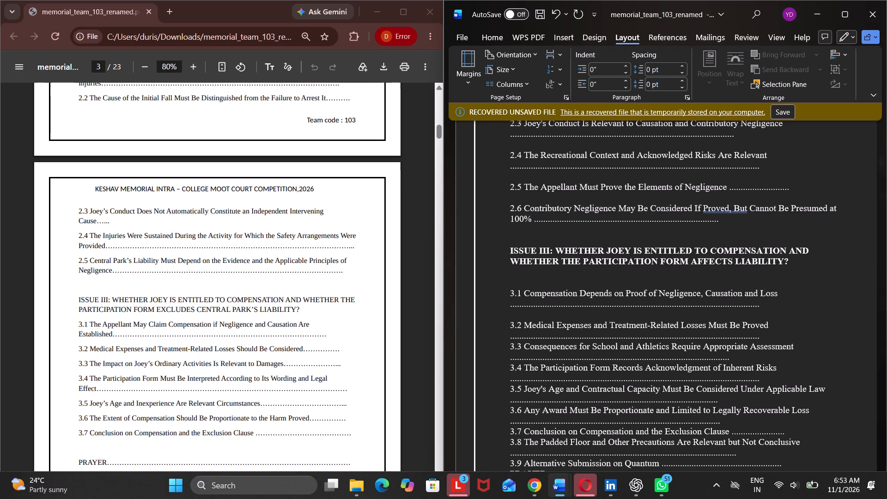
key("Return")
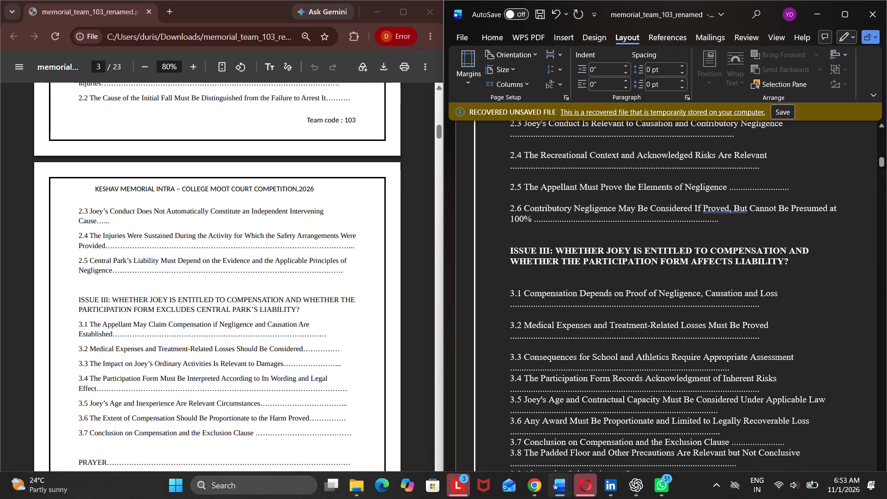
left_click(733, 369)
key("Return")
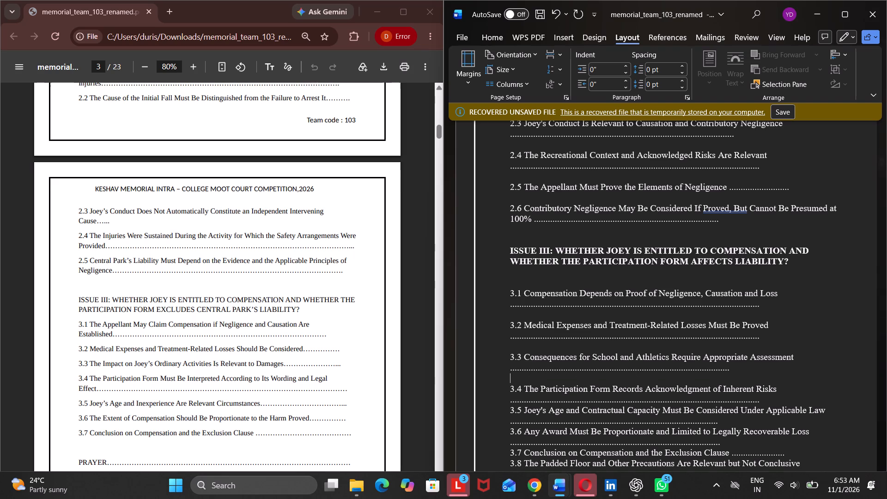
left_click(761, 402)
key("Return")
Insert a blank line after each of entries 3.5, 3.6, 3.7 and 3.8 under ISSUE III.
scroll(756, 397, "down", 2)
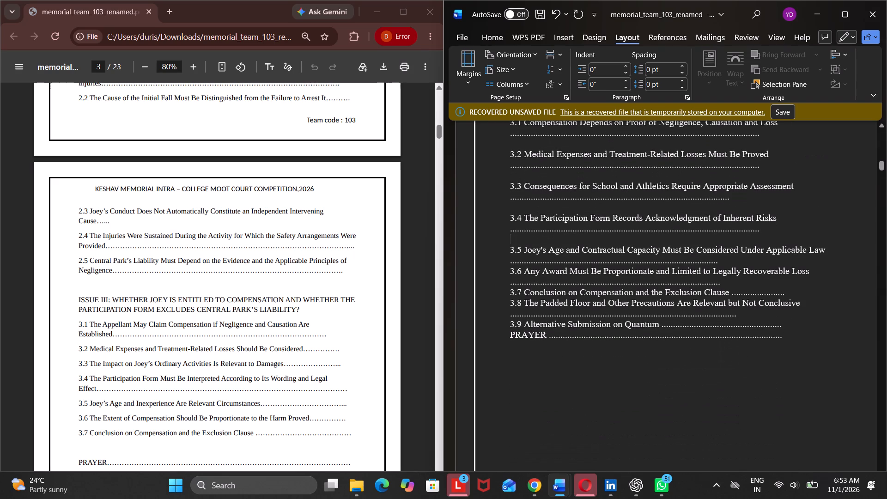
left_click(719, 263)
key("Return")
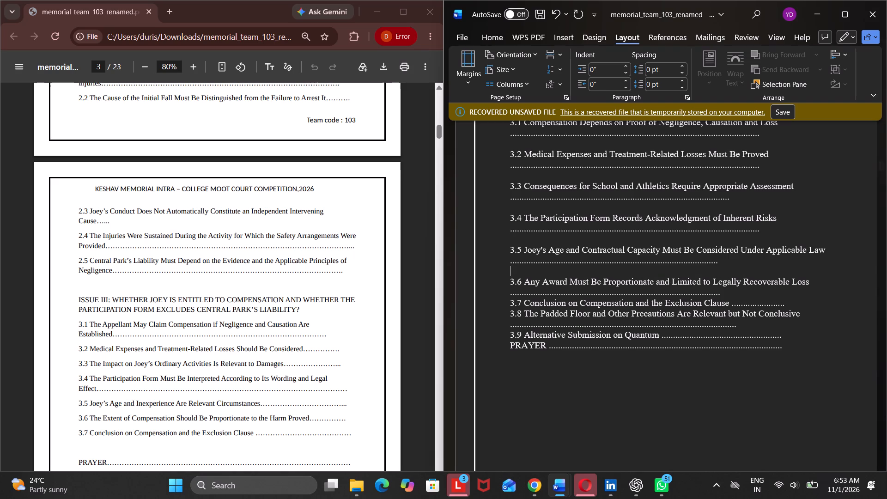
left_click(721, 293)
key("Return")
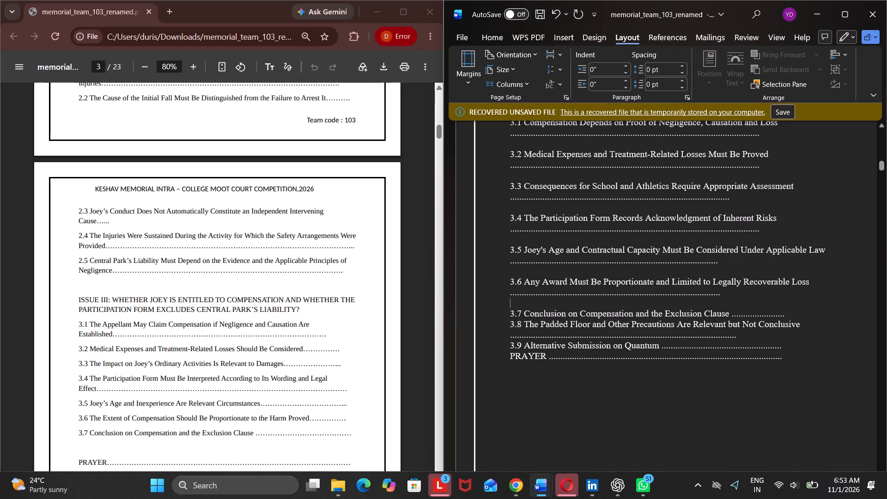
left_click(787, 315)
key("Return")
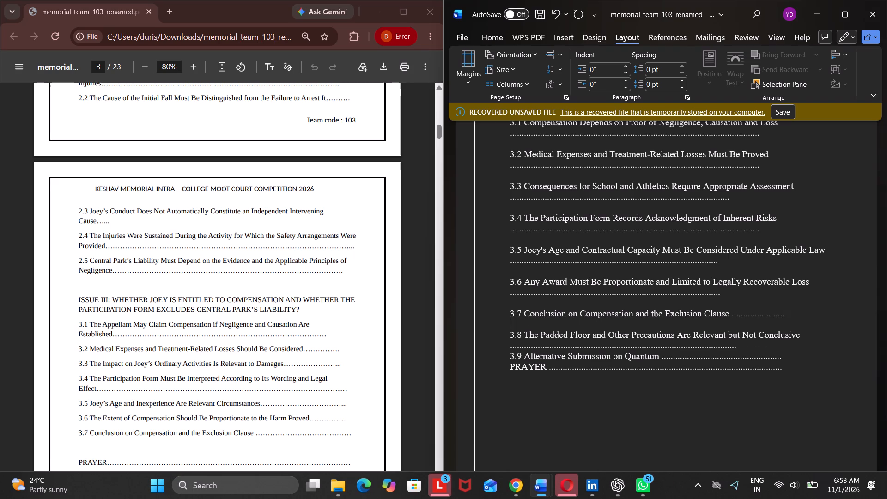
left_click(741, 346)
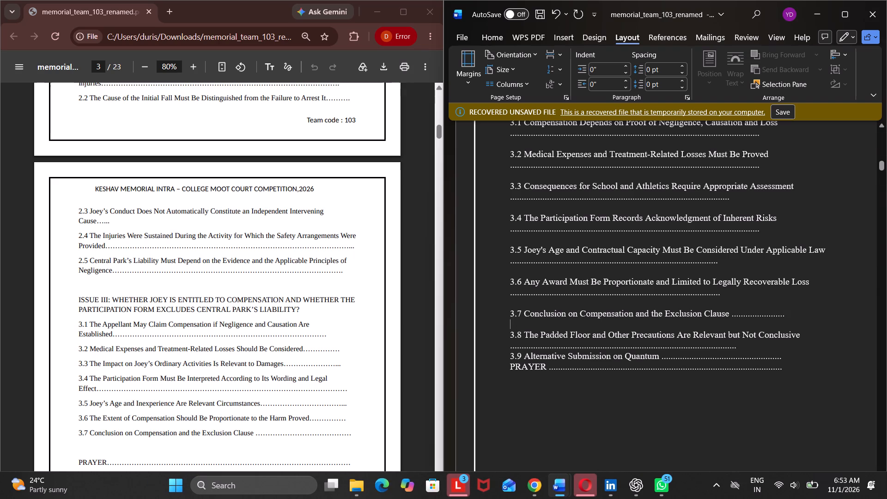
key("Return")
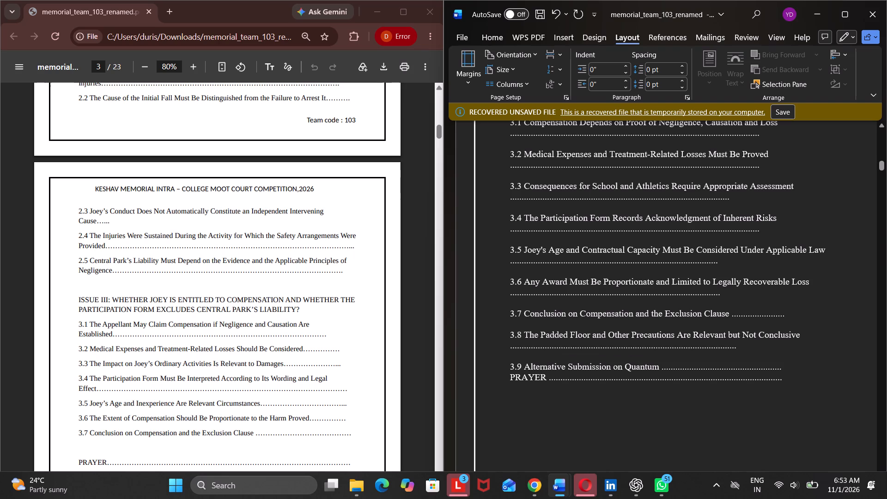
Check the spacing before PRAYER in the original PDF and insert three blank lines between entry 3.9 and PRAYER.
scroll(290, 376, "down", 1)
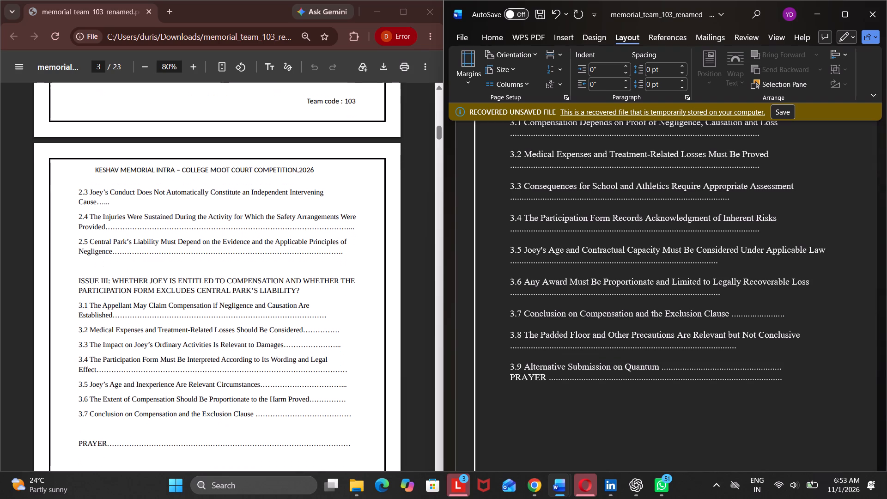
scroll(290, 376, "down", 1)
left_click(781, 366)
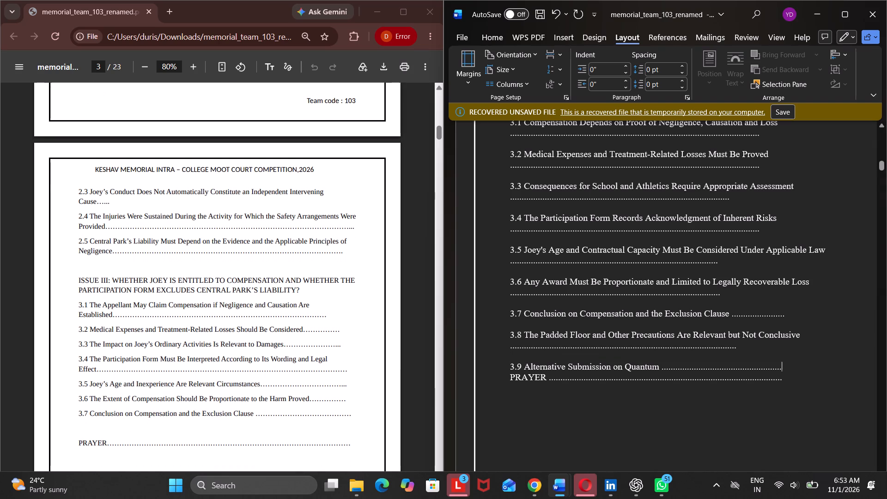
key("Return")
key("Return")
key("Return")
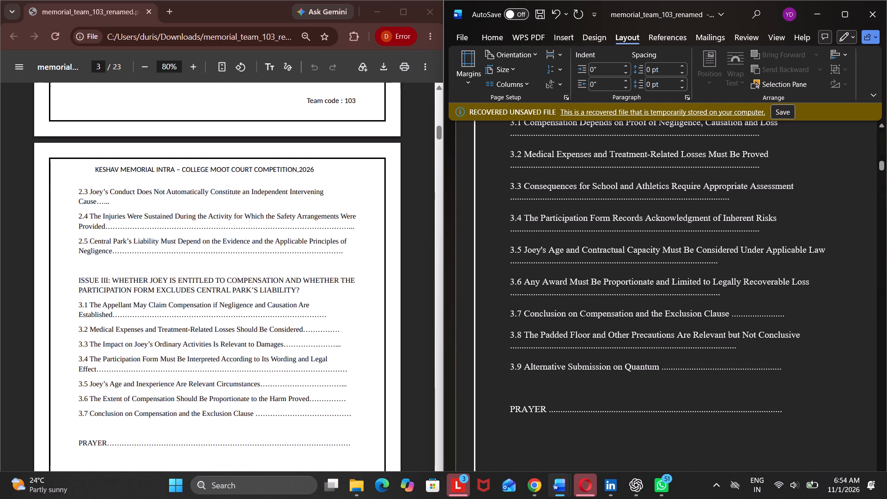
Review the respaced table of contents from its heading to PRAYER against the original PDF.
scroll(774, 353, "up", 7)
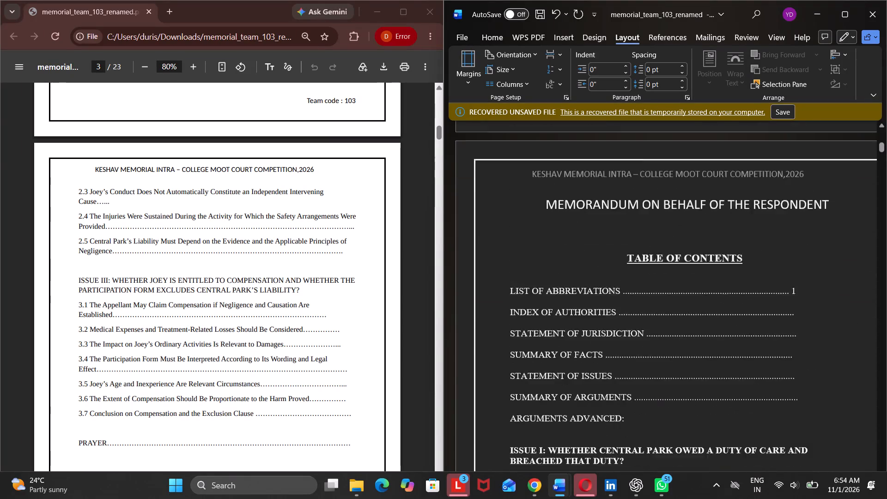
scroll(774, 353, "up", 1)
scroll(774, 353, "down", 2)
scroll(307, 282, "up", 2)
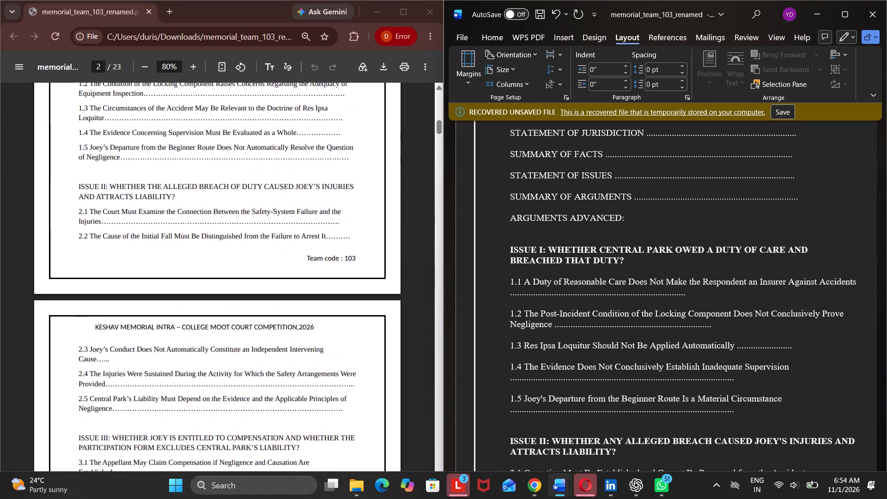
scroll(307, 282, "up", 6)
scroll(307, 282, "down", 2)
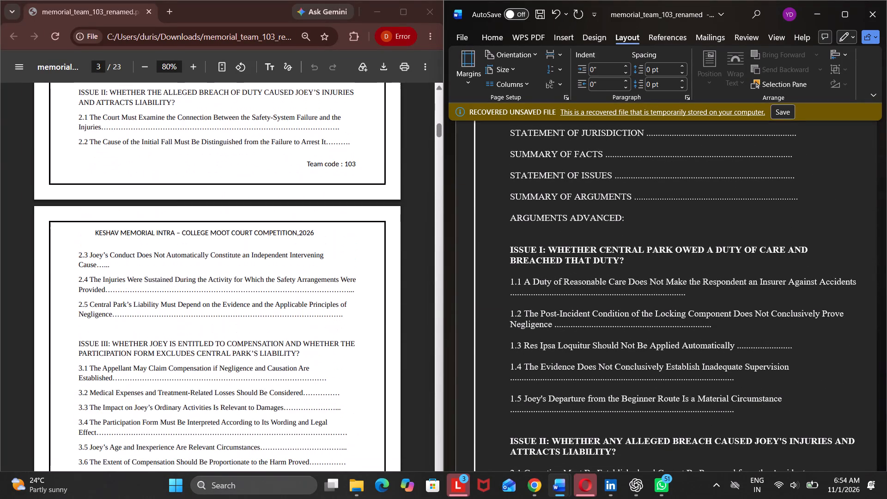
scroll(307, 282, "down", 7)
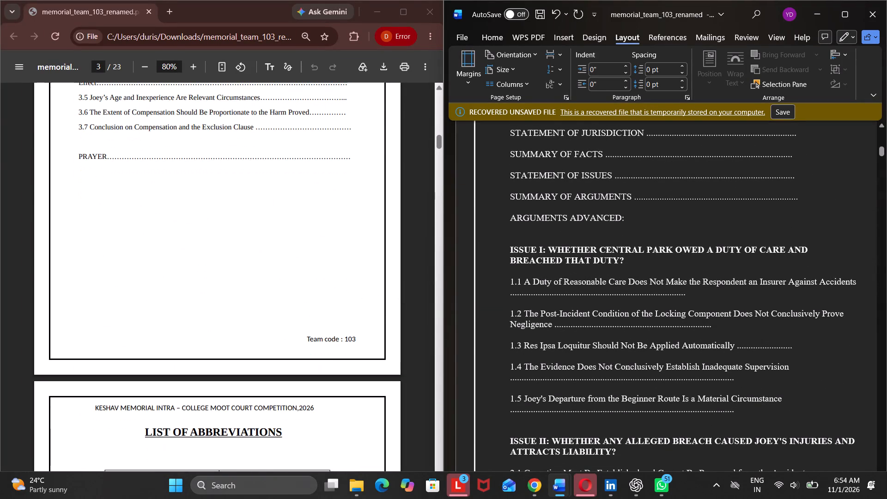
scroll(555, 266, "down", 7)
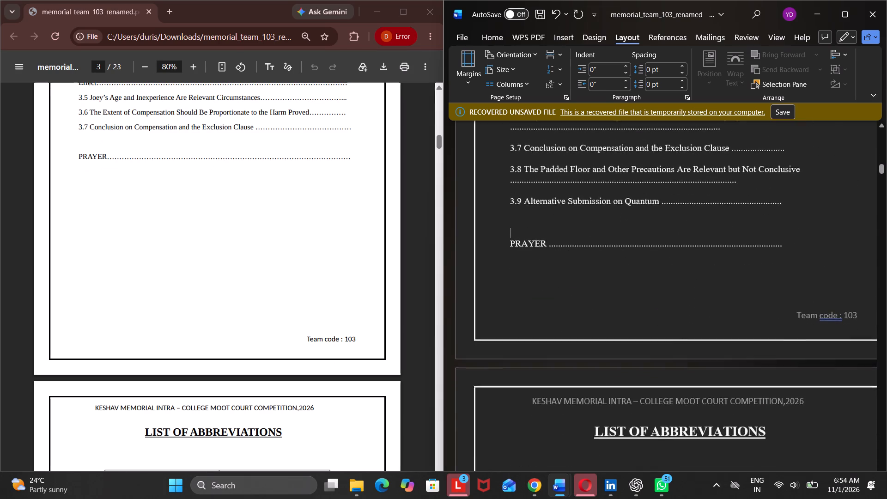
Compare the LIST OF ABBREVIATIONS page and its table with the original PDF.
scroll(555, 266, "down", 2)
scroll(255, 295, "down", 3)
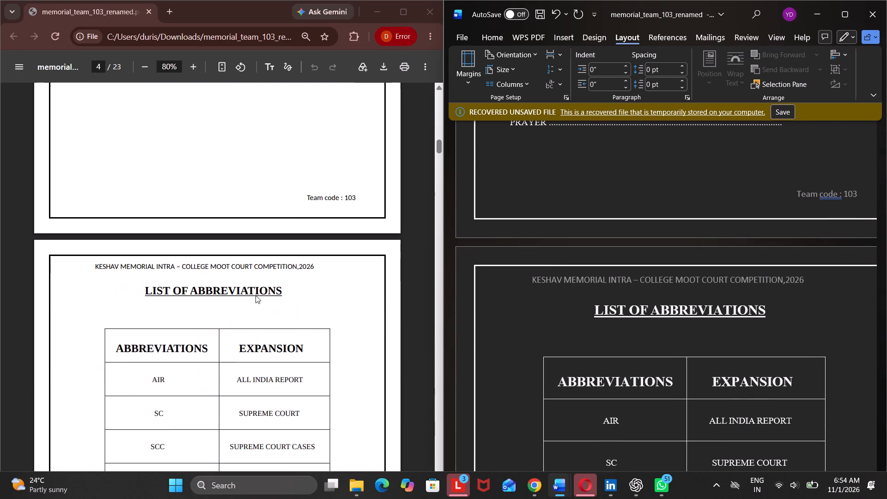
scroll(308, 345, "down", 3)
scroll(588, 306, "down", 1)
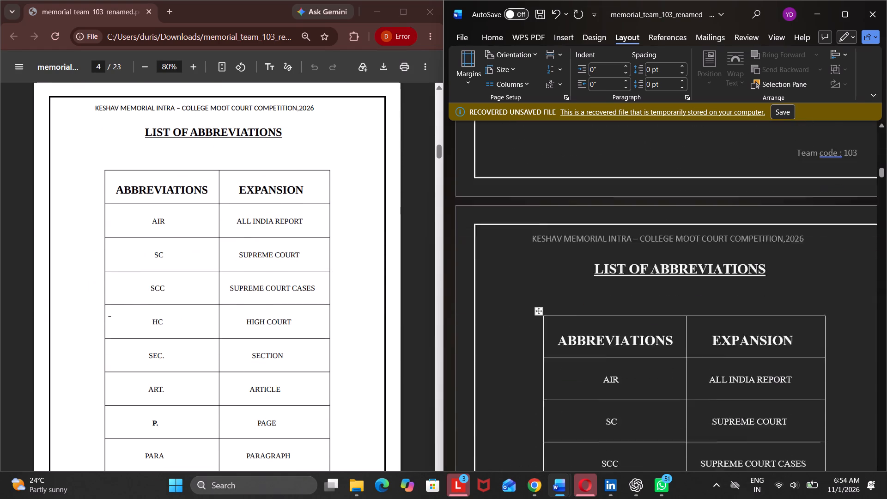
scroll(588, 306, "down", 1)
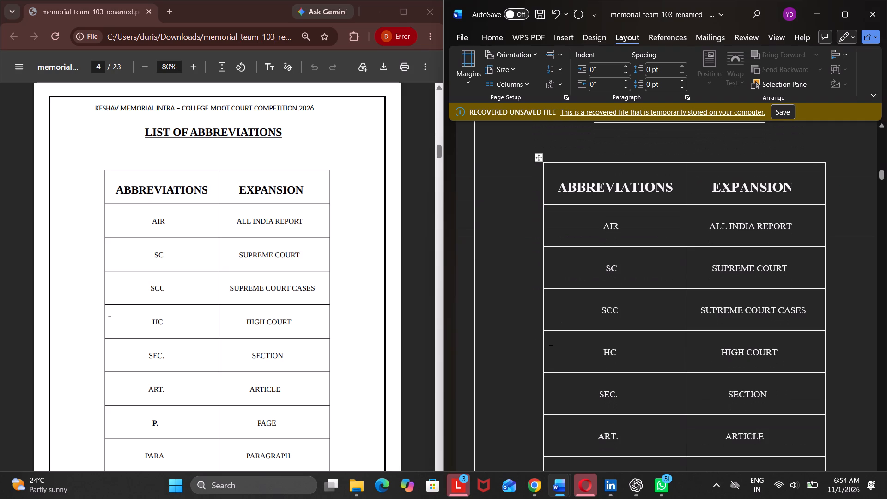
scroll(619, 378, "down", 1)
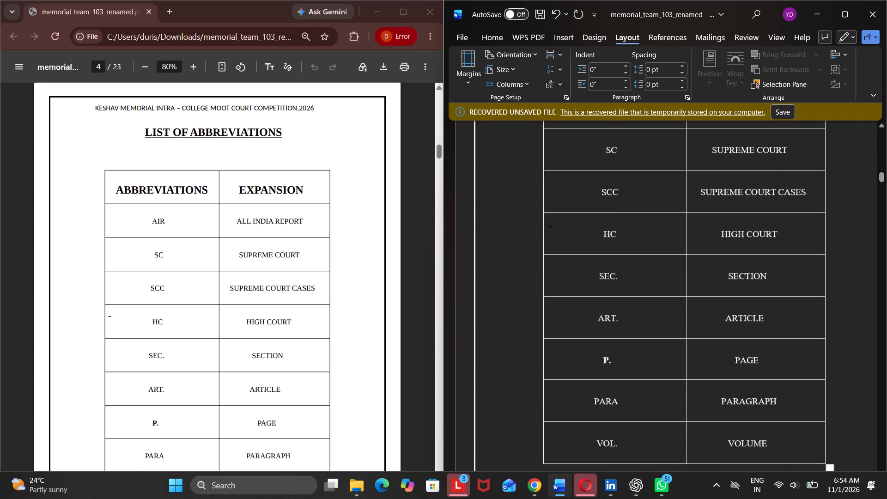
scroll(298, 391, "down", 2)
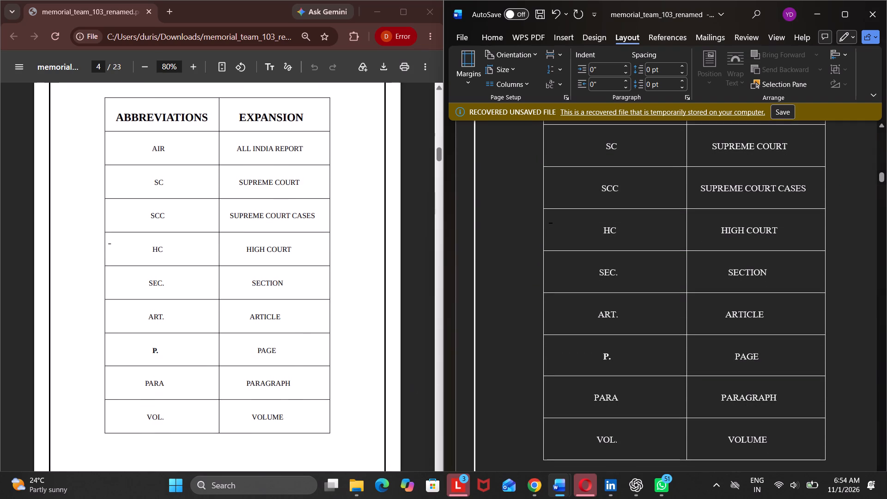
scroll(570, 398, "down", 1)
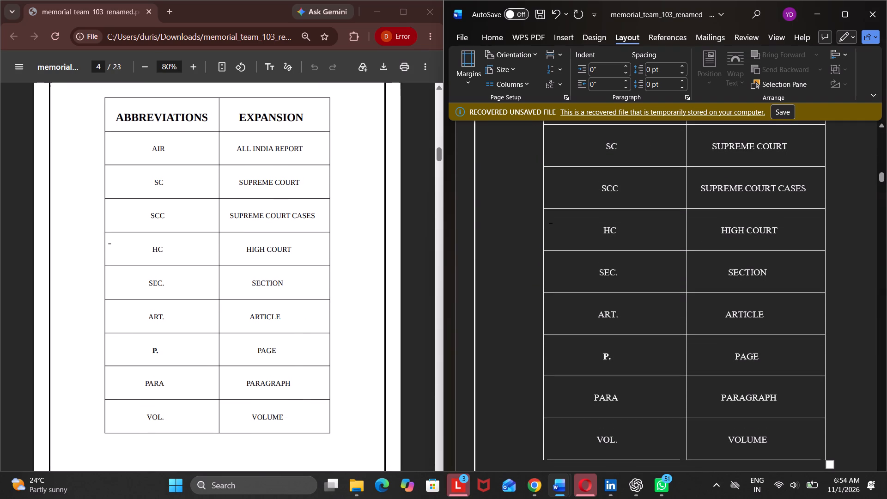
scroll(570, 398, "down", 1)
scroll(322, 392, "down", 3)
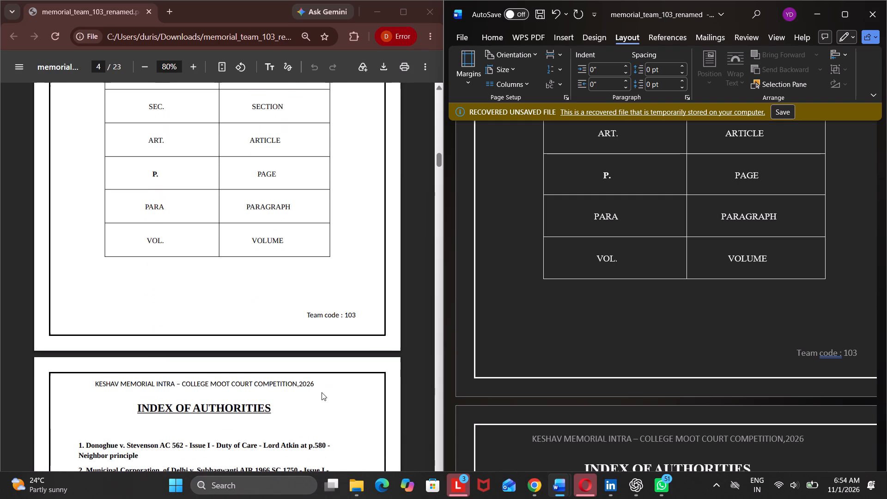
Compare the twelve cases in the INDEX OF AUTHORITIES with the original PDF.
scroll(522, 359, "down", 3)
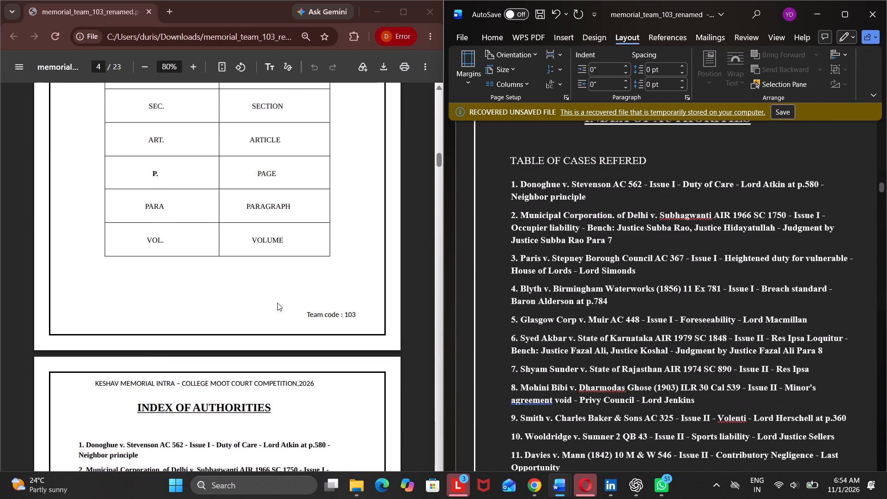
scroll(277, 303, "down", 4)
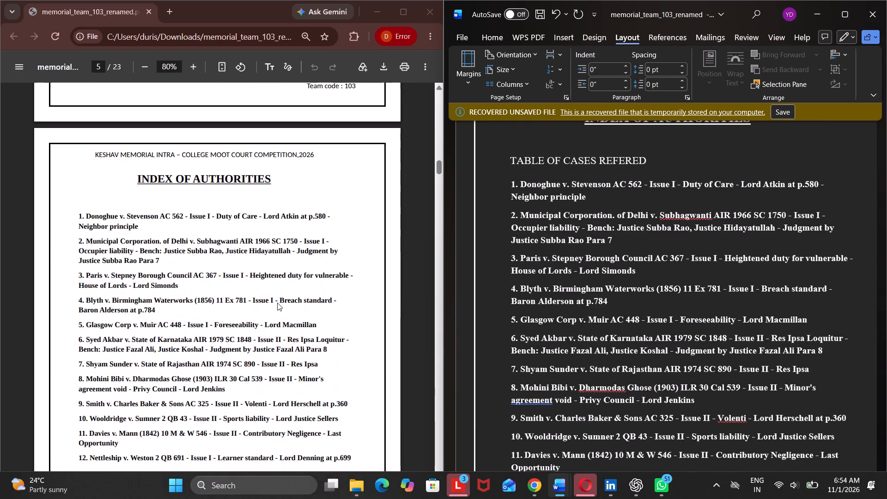
scroll(277, 303, "down", 2)
scroll(277, 303, "up", 1)
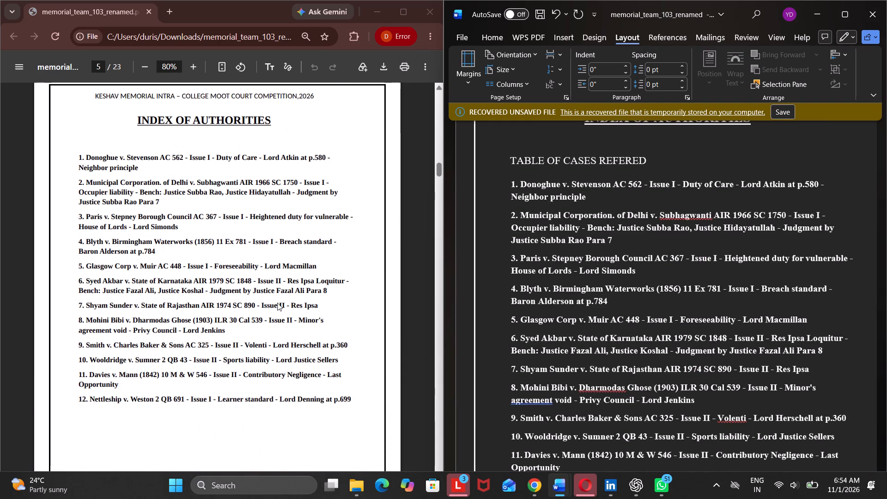
scroll(602, 327, "right", 1)
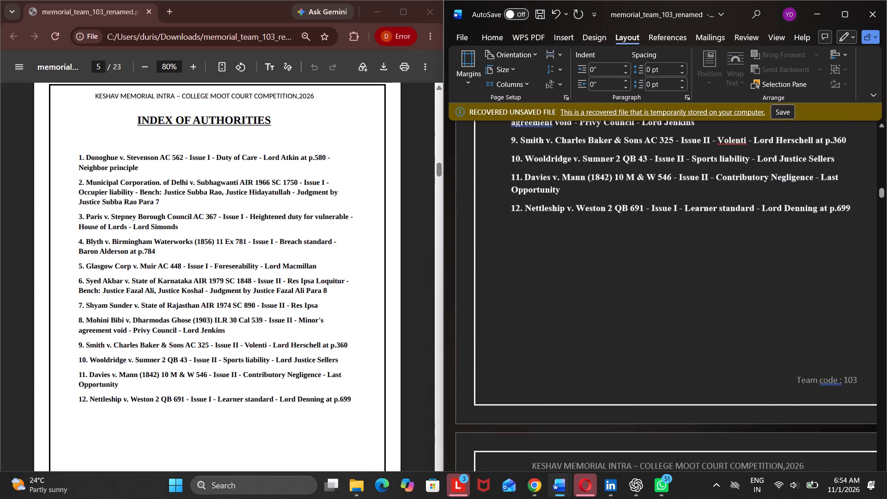
scroll(602, 327, "right", 1)
Compare the STATEMENT OF JURISDICTION page in the respondent memorial with the same page of the original PDF.
scroll(602, 327, "down", 5)
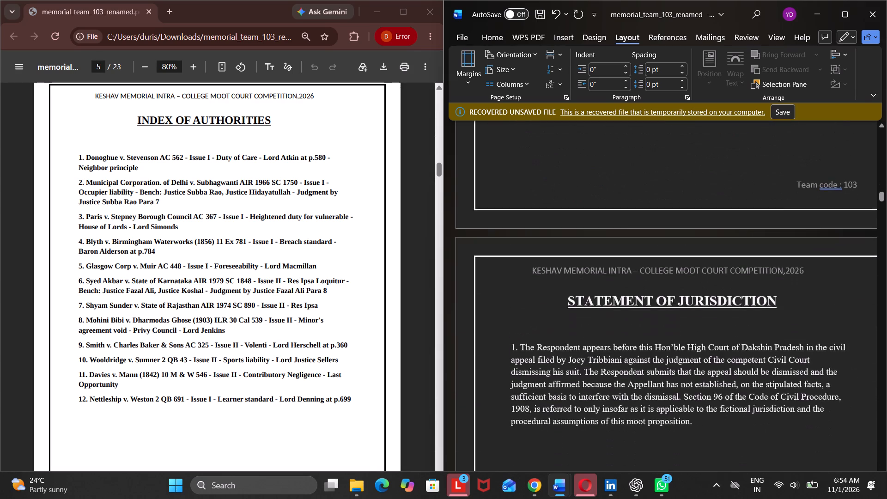
scroll(602, 327, "down", 1)
scroll(348, 335, "down", 4)
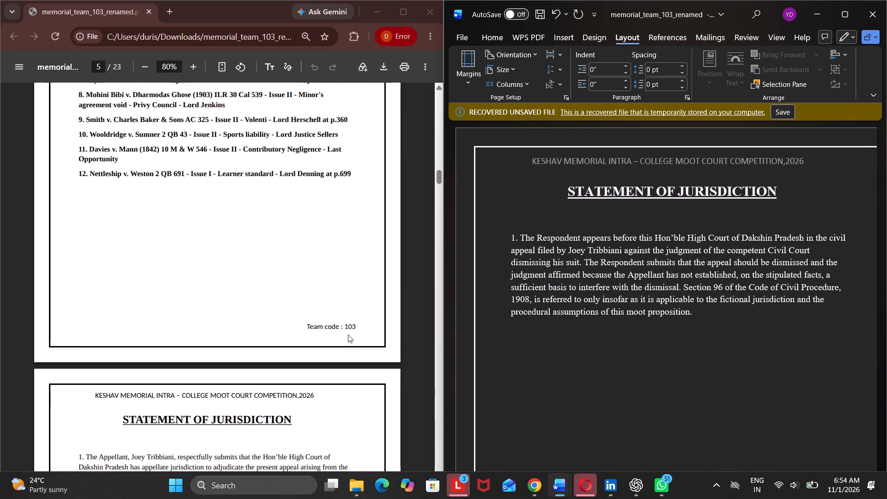
scroll(348, 335, "down", 9)
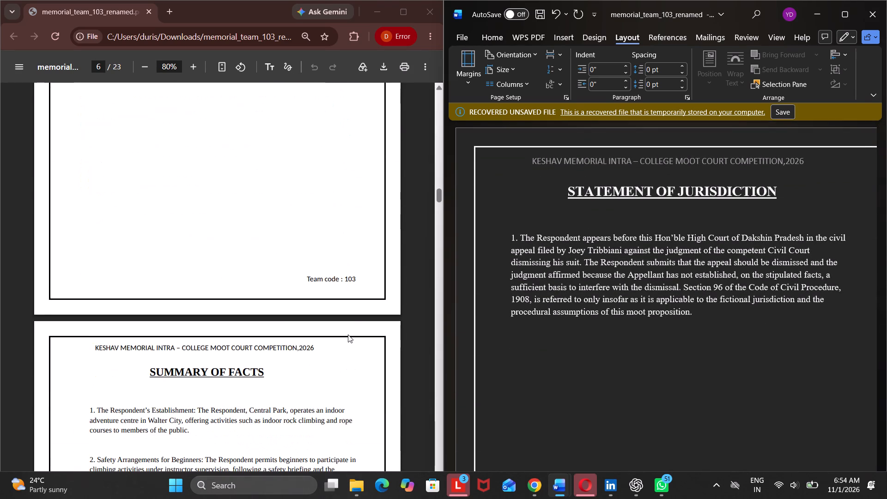
scroll(348, 335, "down", 3)
scroll(615, 338, "down", 2)
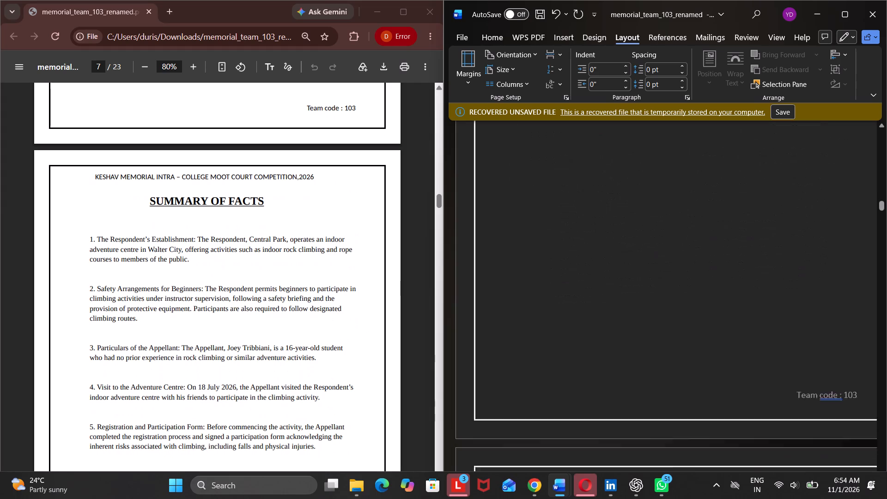
Review the numbered paragraphs of the SUMMARY OF FACTS in the Word memorial against the original PDF.
scroll(615, 338, "down", 7)
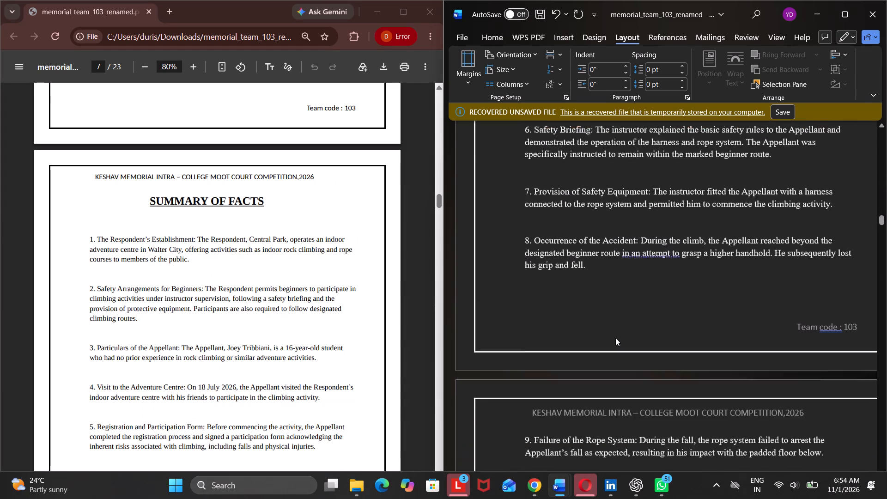
scroll(615, 338, "down", 1)
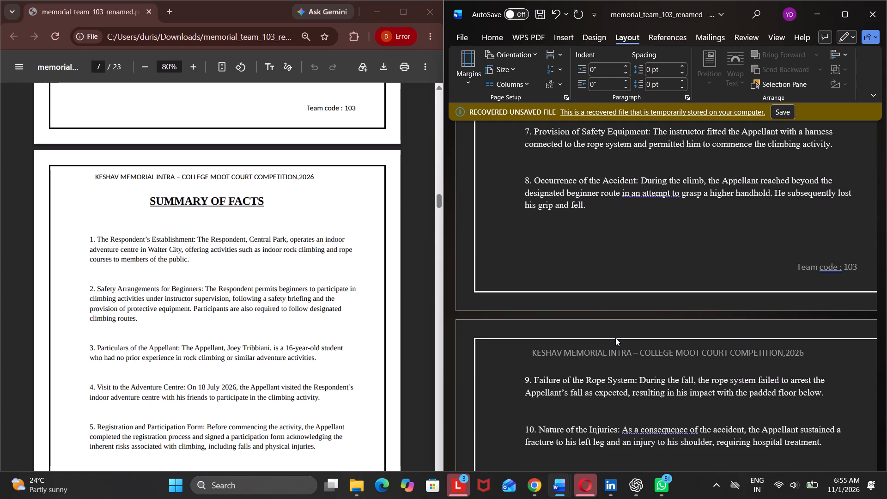
scroll(658, 360, "down", 3)
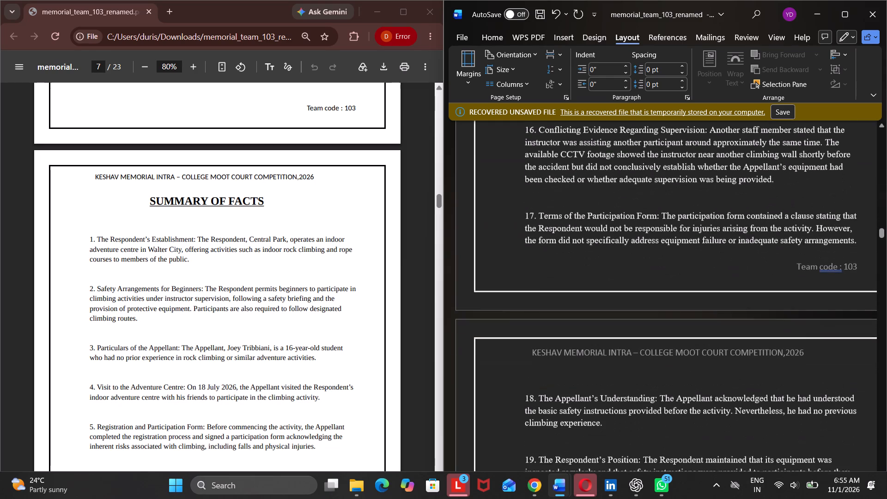
scroll(598, 362, "down", 2, "ctrl")
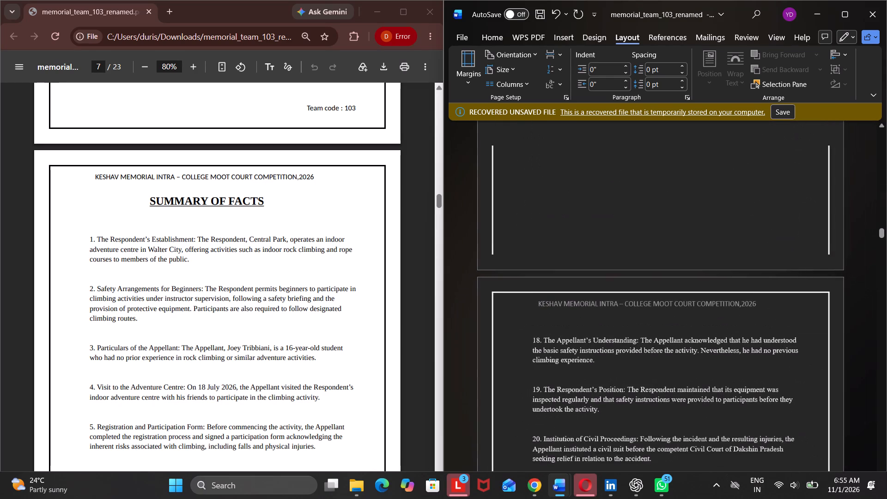
scroll(329, 356, "down", 2)
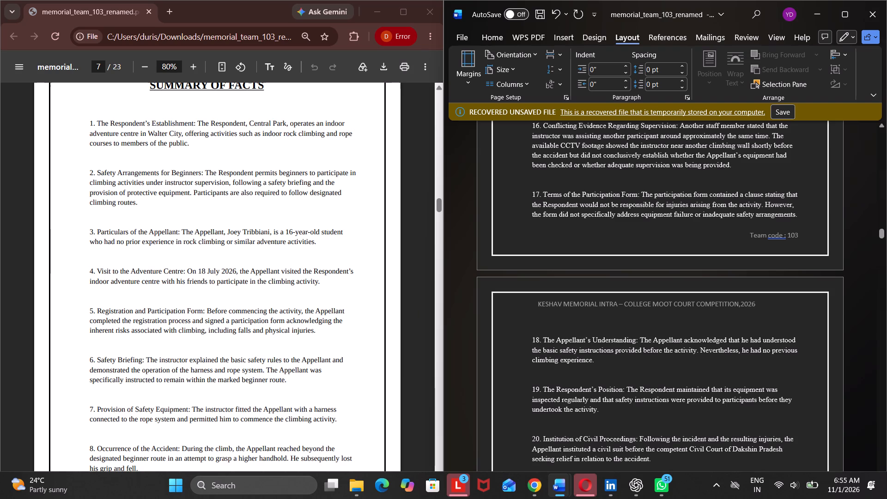
scroll(656, 367, "down", 7)
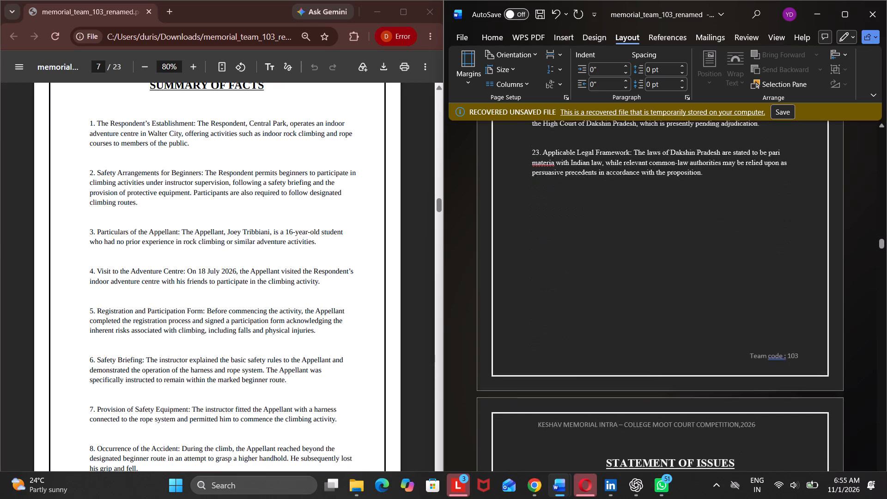
Review the memorial's layout from STATEMENT OF ISSUES through SUMMARY OF ARGUMENTS and into section 2.6 of ARGUMENTS ADVANCED.
scroll(656, 367, "down", 8)
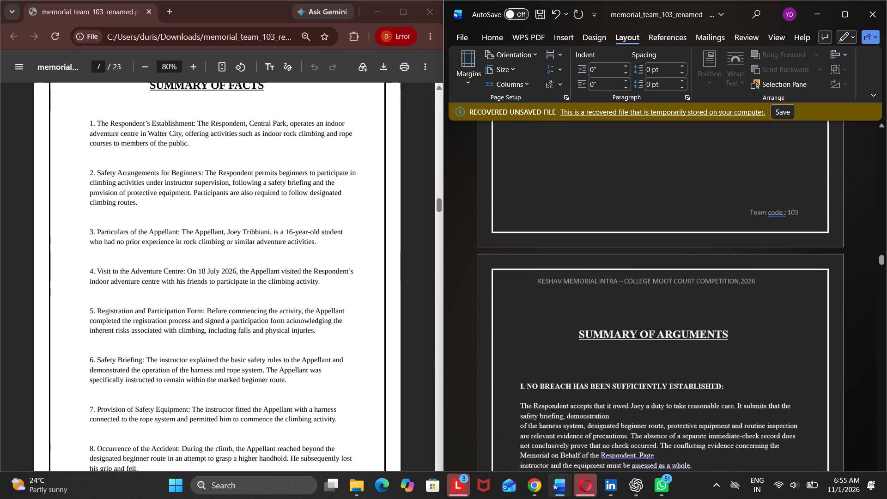
scroll(656, 367, "down", 6)
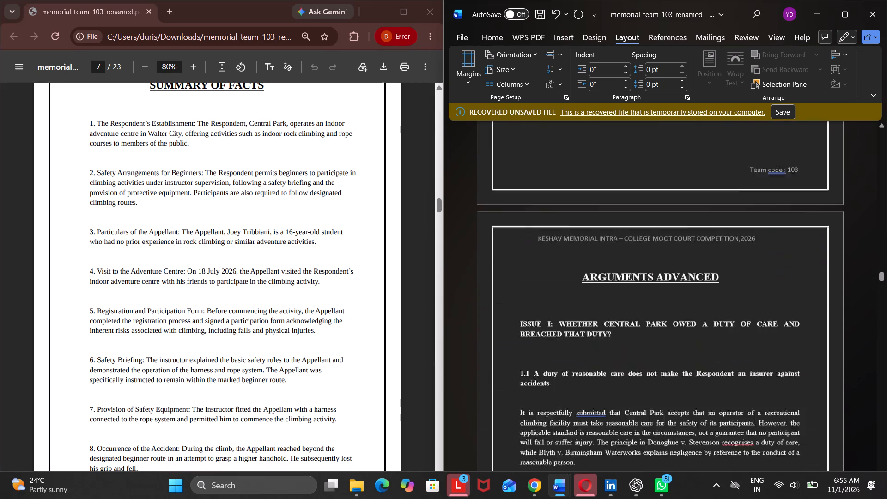
scroll(656, 367, "down", 10)
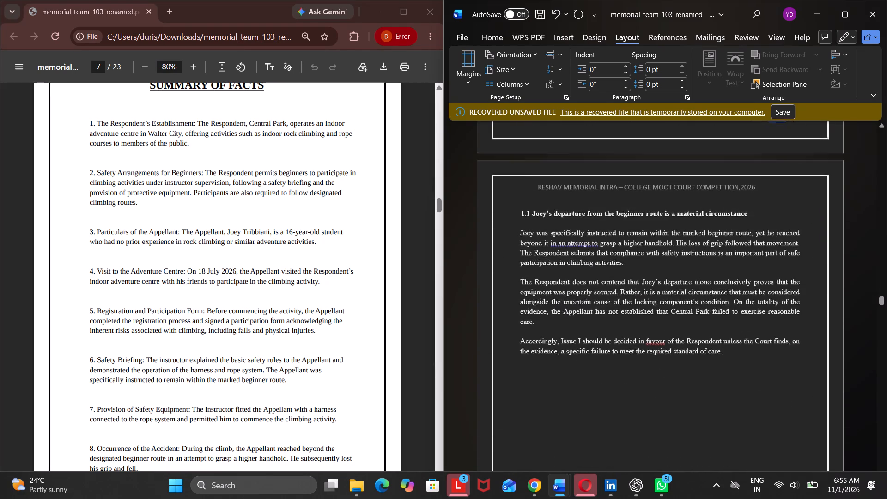
scroll(656, 367, "down", 10)
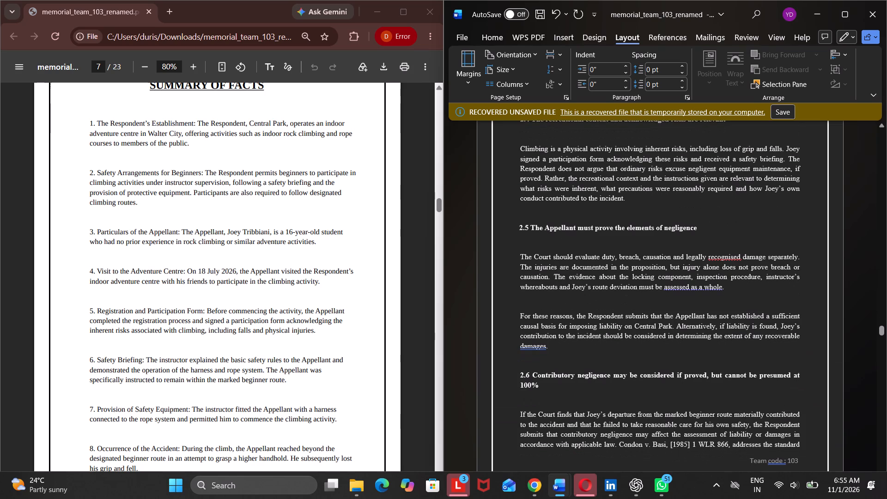
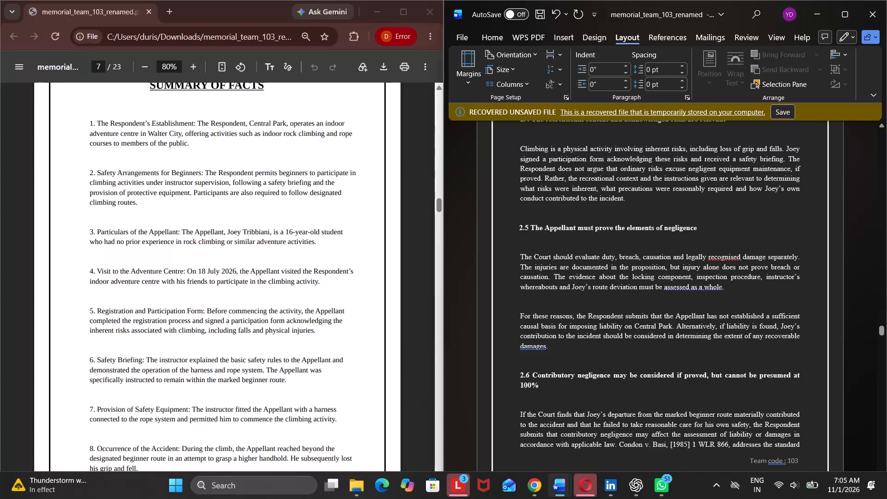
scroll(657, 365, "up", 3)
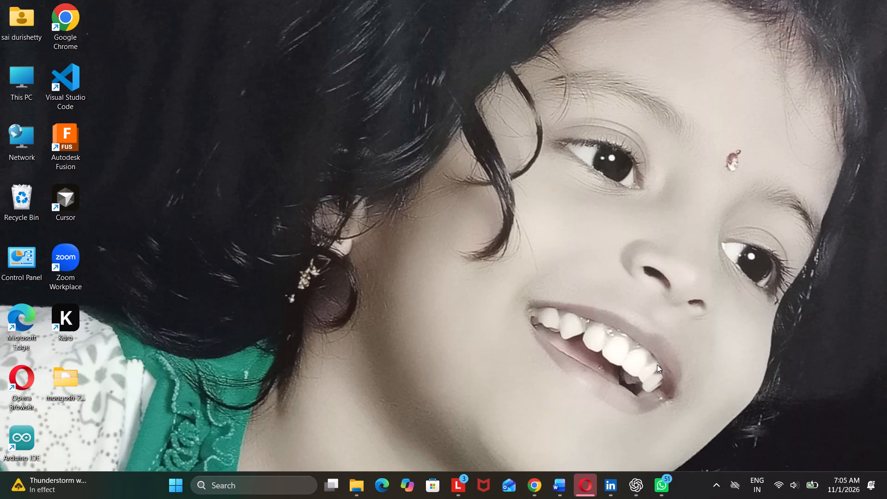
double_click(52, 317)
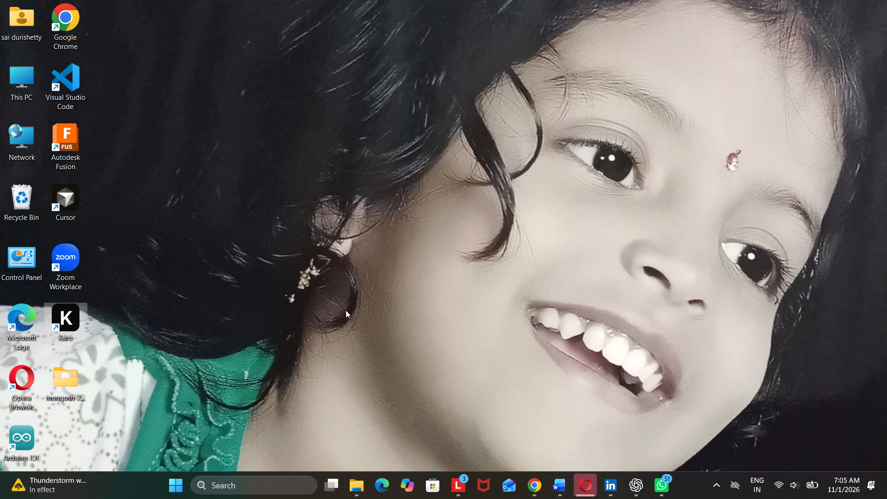
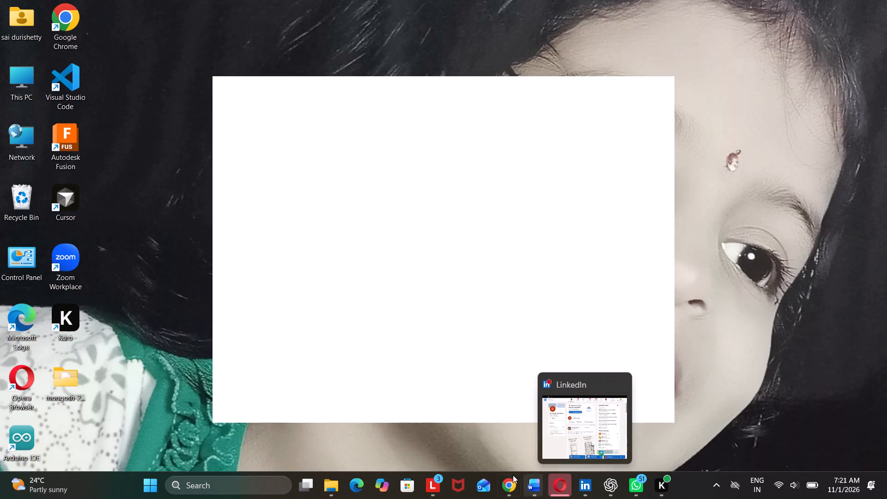
Switch to Chrome, open admissions.aurora.edu.in/login in a new tab, and sign in to the Aurora University portal with the saved credentials.
left_click(510, 489)
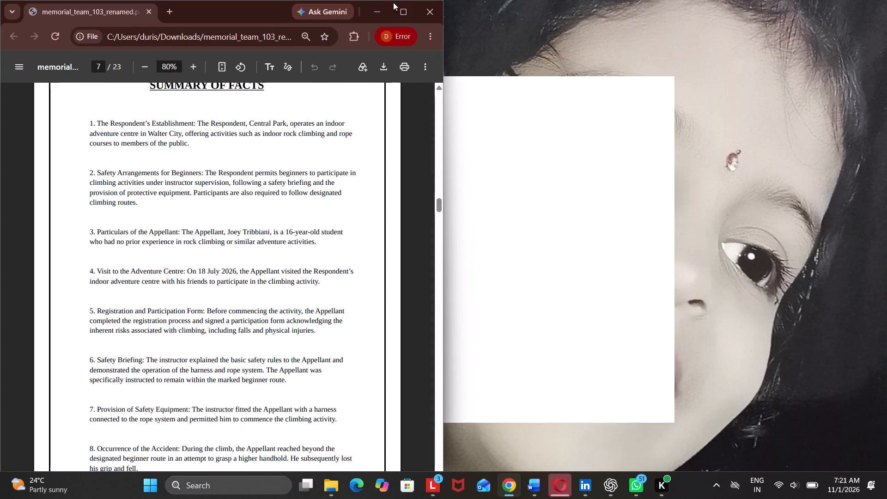
left_click(401, 4)
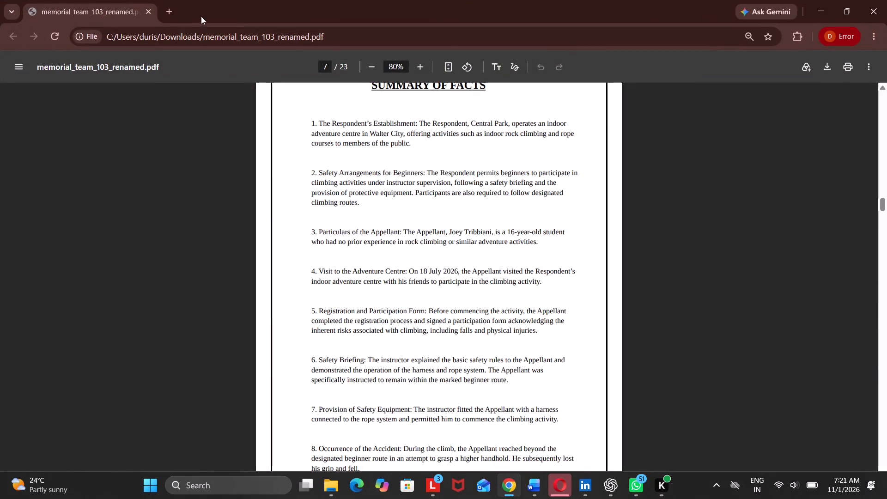
left_click(177, 8)
left_click(167, 11)
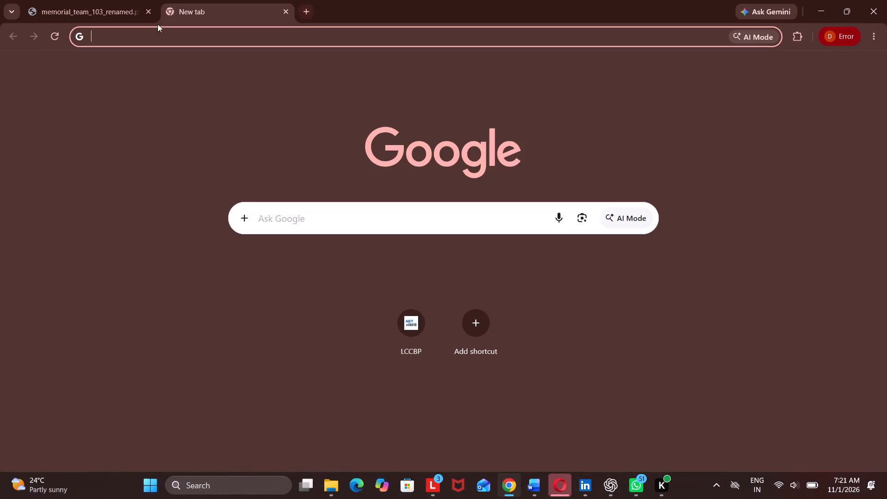
type("ad")
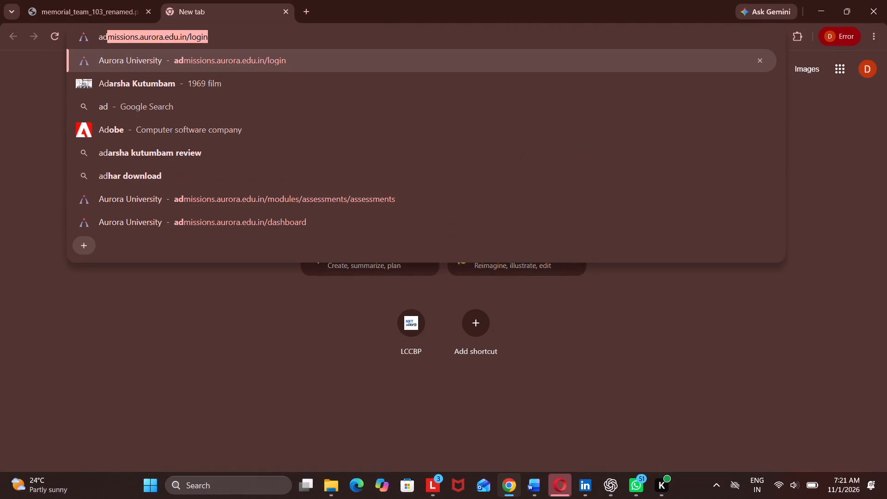
key("Return")
left_click(653, 341)
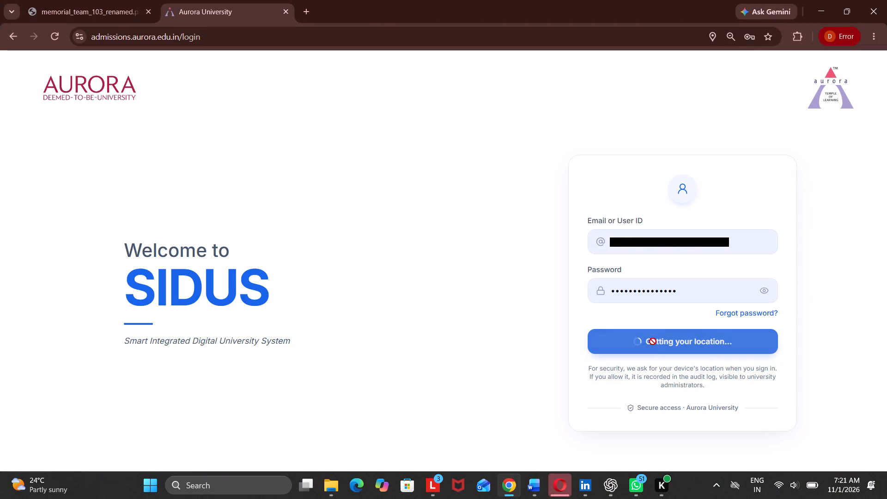